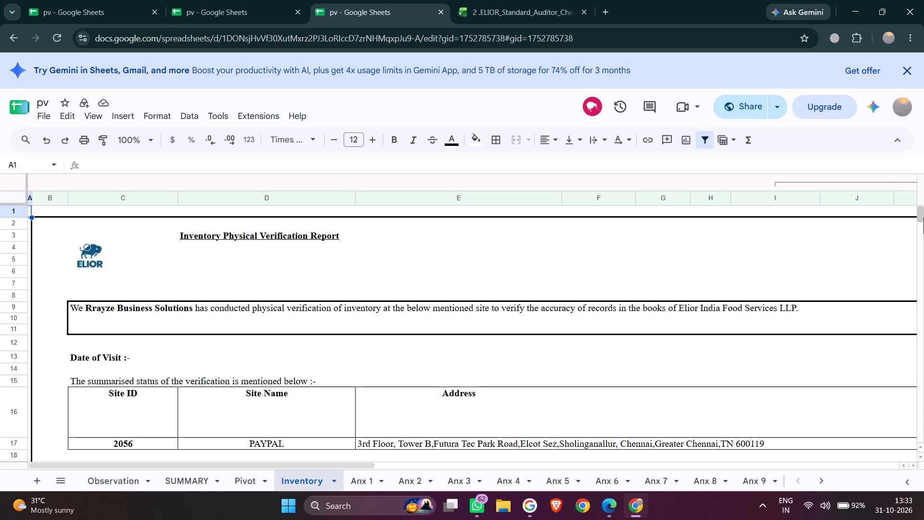
# Find the rice basmathi item by searching for BASMA and set its Stock as per PV quantity to 72.215.
pyautogui.hotkey('ctrl', 'f')
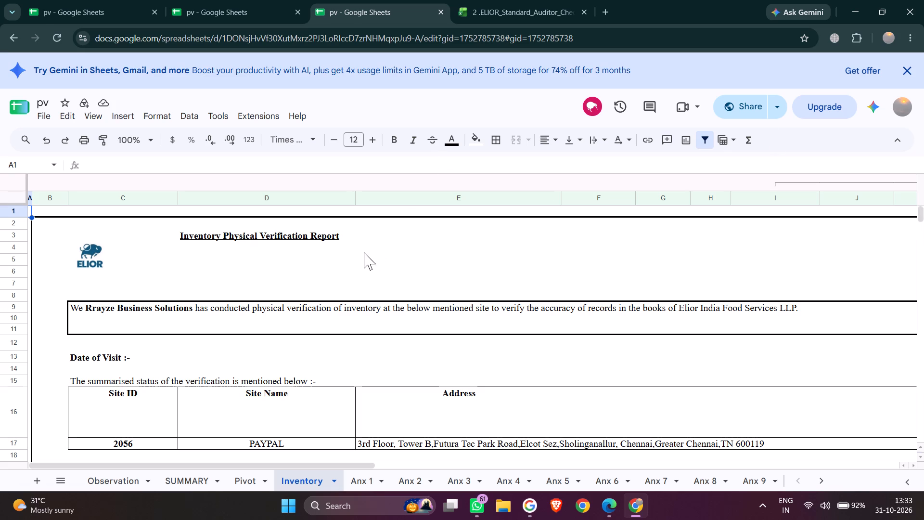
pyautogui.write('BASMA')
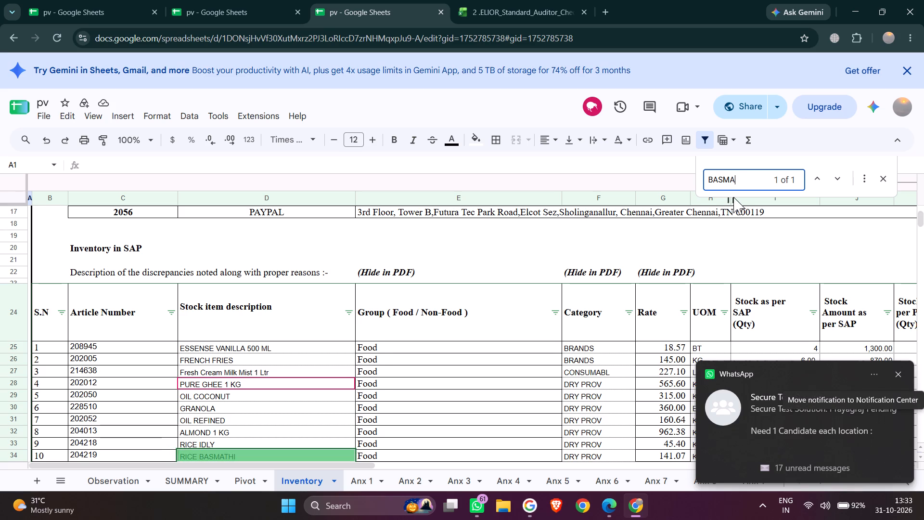
pyautogui.click(657, 456)
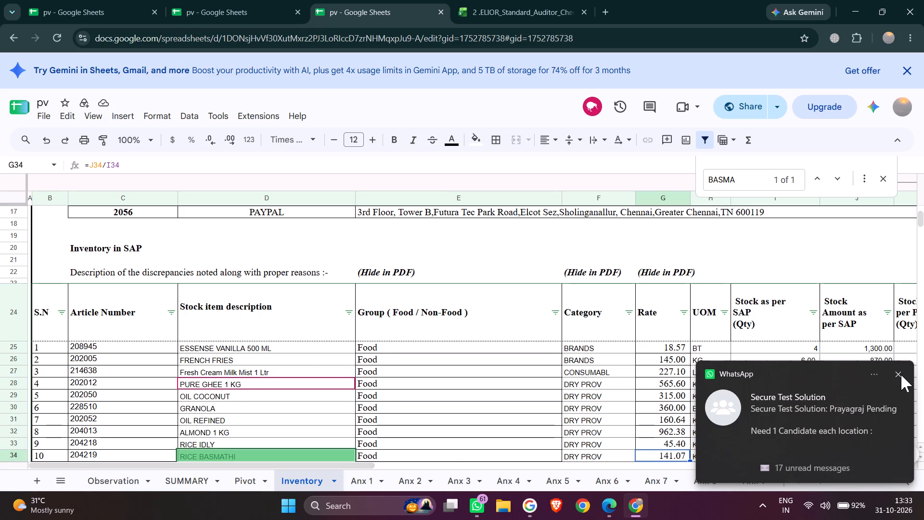
pyautogui.click(901, 375)
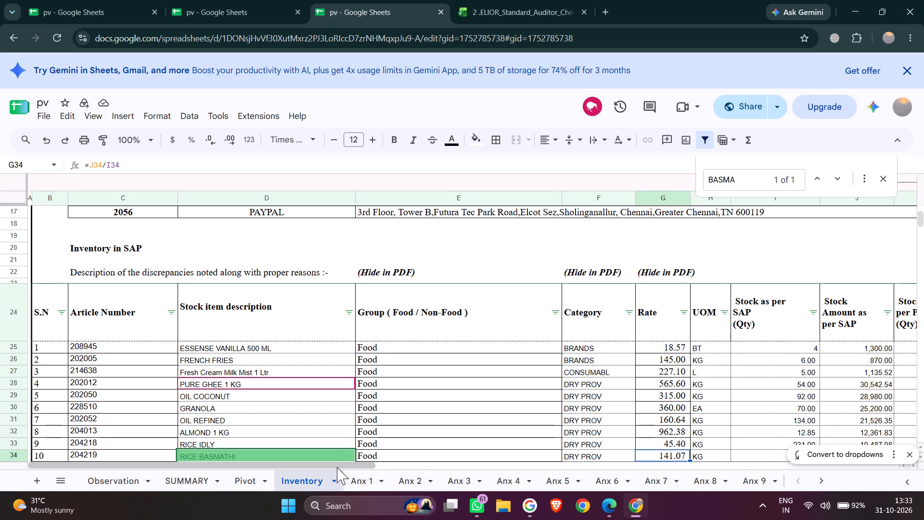
pyautogui.moveTo(337, 467); pyautogui.dragTo(401, 468)
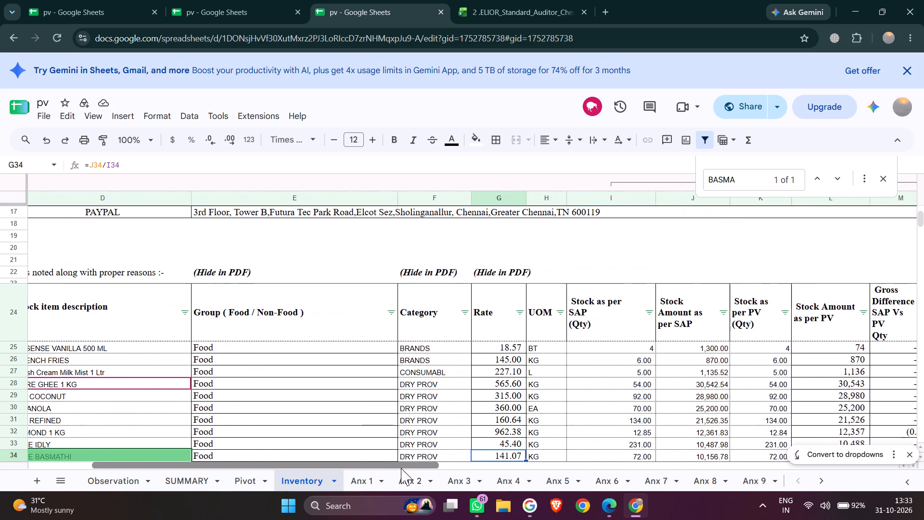
pyautogui.moveTo(401, 468); pyautogui.dragTo(424, 470)
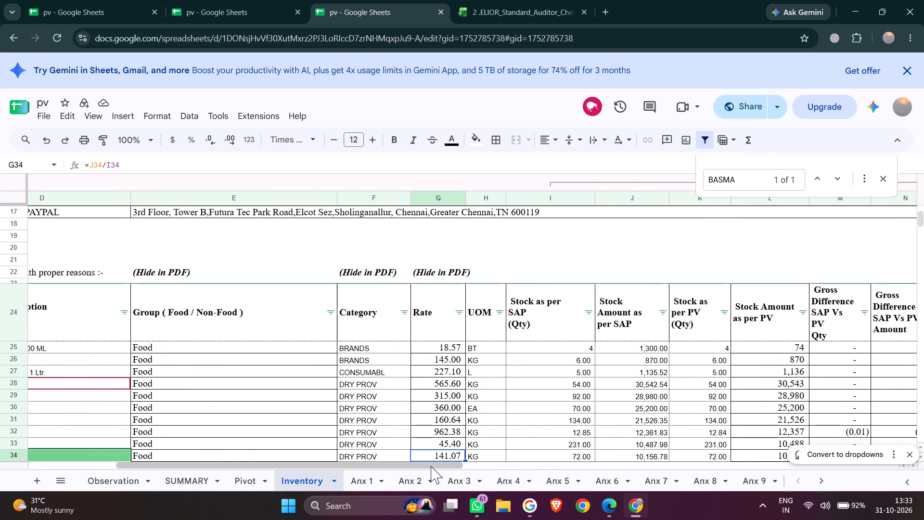
pyautogui.click(719, 454)
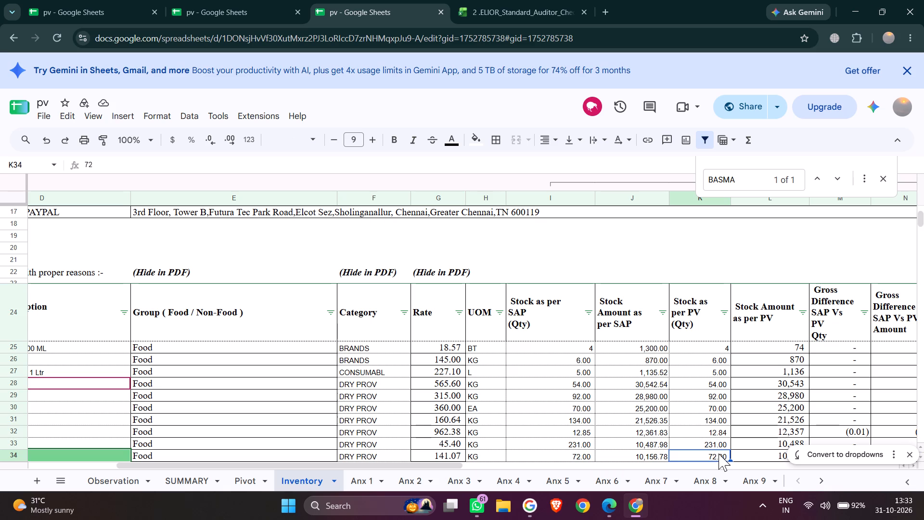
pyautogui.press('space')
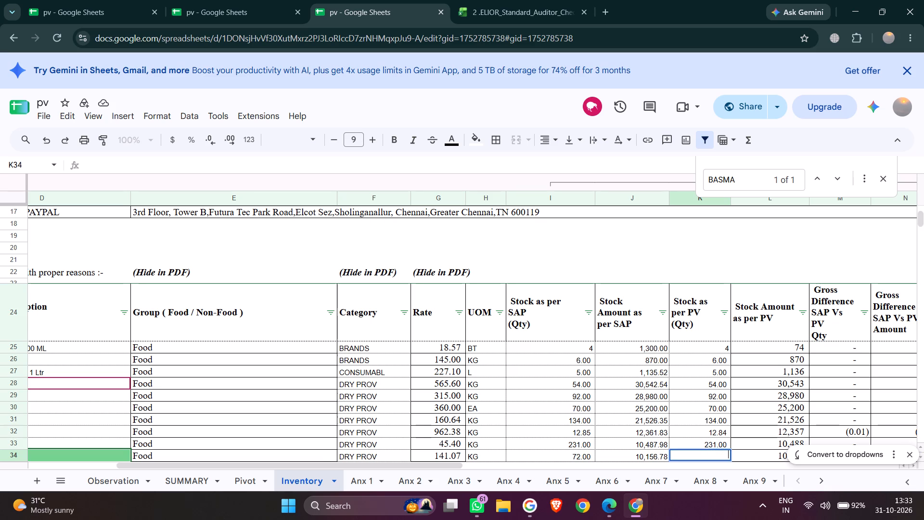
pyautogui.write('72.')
# Complete the Stock as per PV quantity for RICE BASMATHI as 72.215.
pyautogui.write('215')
# Find the sounf item by searching for SOU, set its Stock as per PV quantity to 4, and dismiss the dropdown suggestion.
pyautogui.click(755, 181)
pyautogui.press('BackSpace')
pyautogui.press('BackSpace')
pyautogui.press('BackSpace')
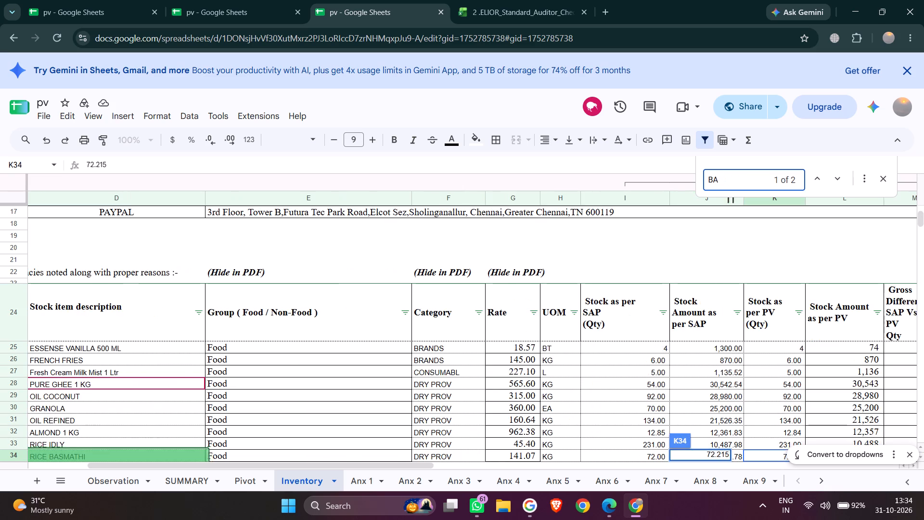
pyautogui.press('BackSpace')
pyautogui.press('BackSpace')
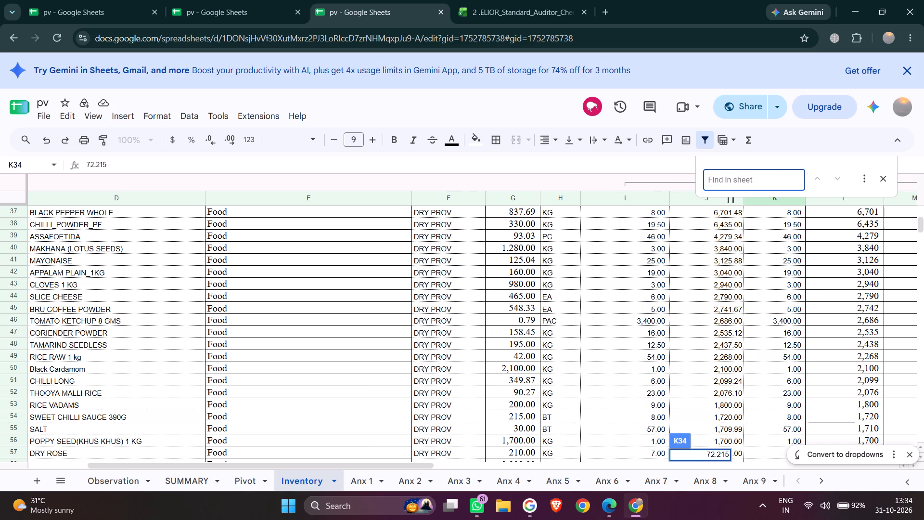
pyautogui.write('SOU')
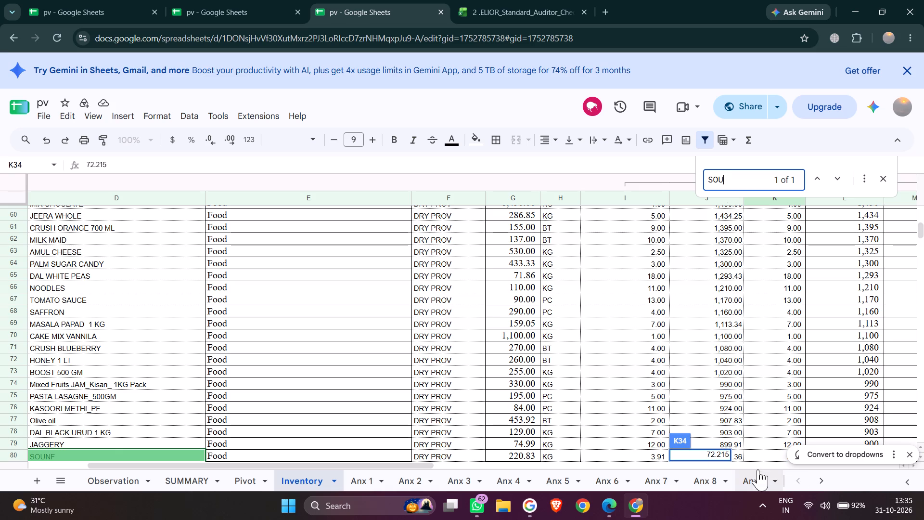
pyautogui.click(760, 454)
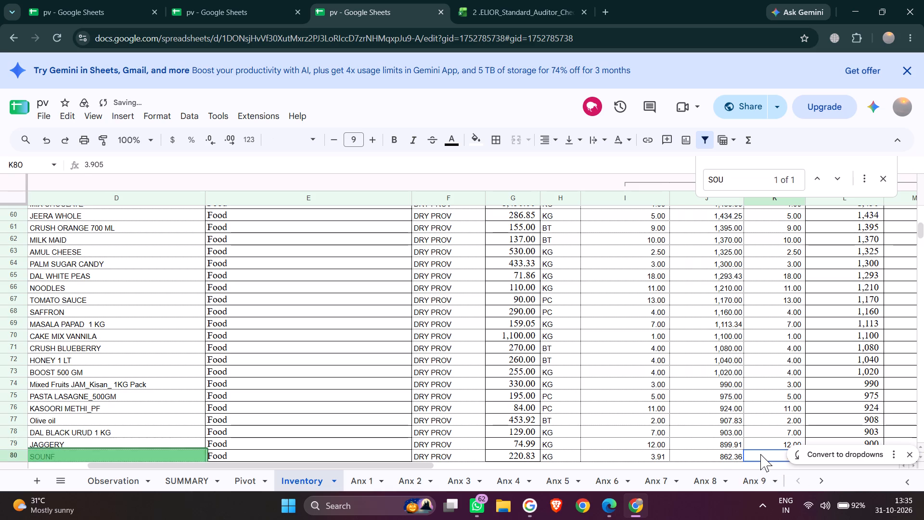
pyautogui.click(779, 454)
pyautogui.press('BackSpace')
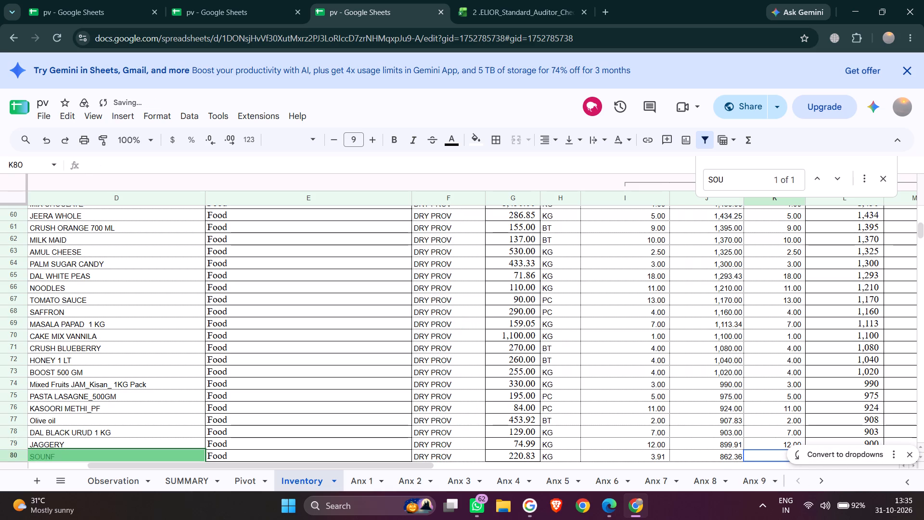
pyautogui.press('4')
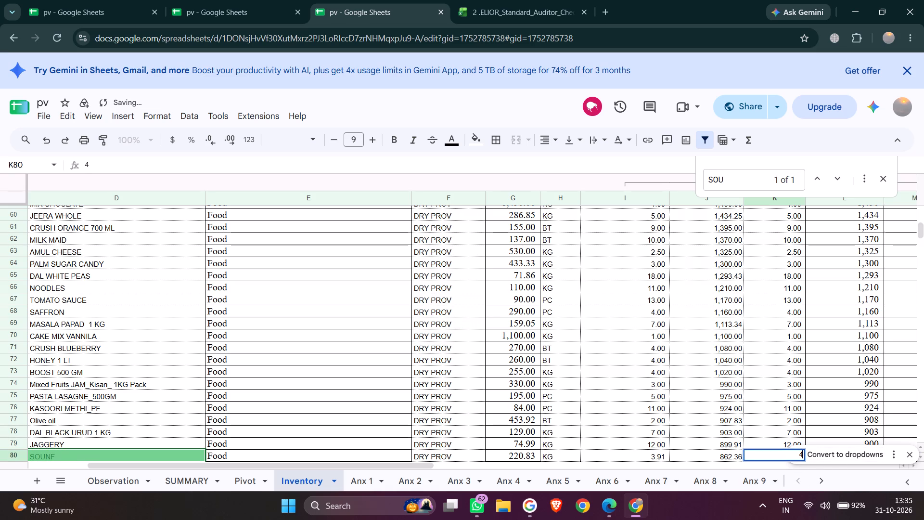
pyautogui.press('Return')
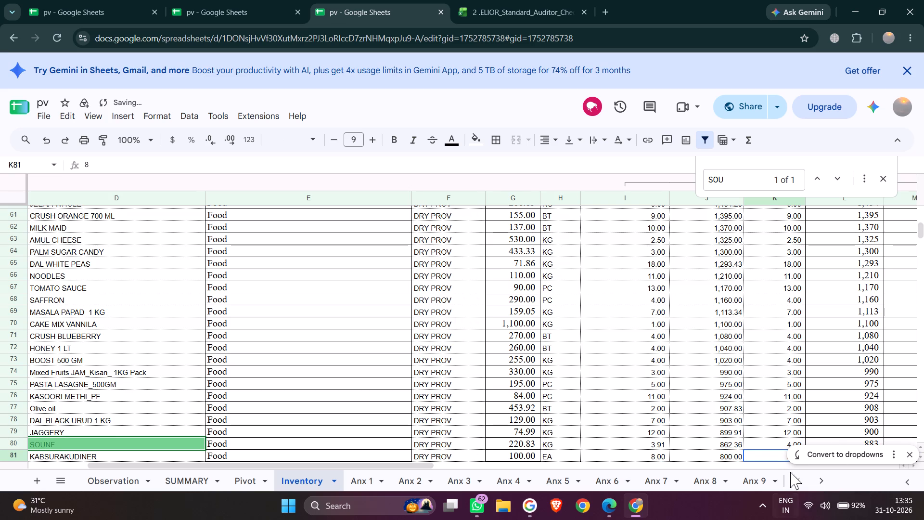
pyautogui.click(908, 454)
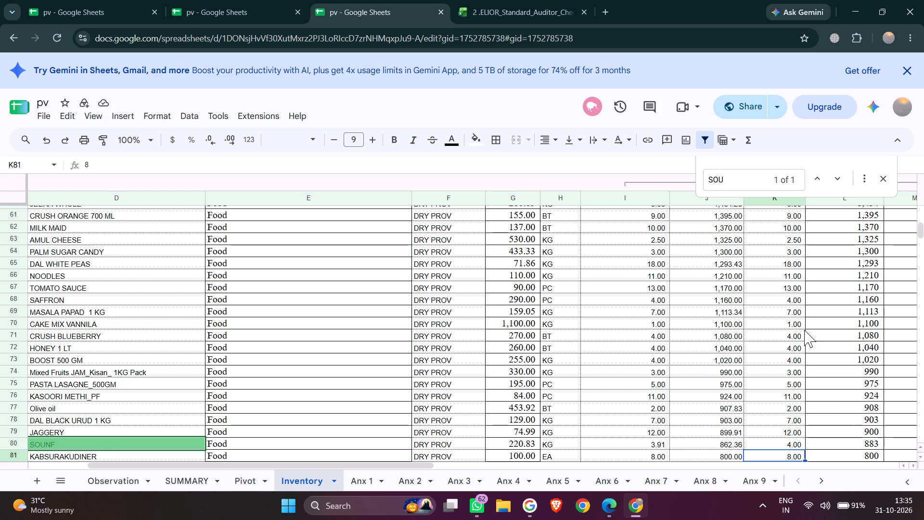
# Search the Inventory sheet for FENUGREEK and check the matching row's item code and description.
pyautogui.click(760, 180)
pyautogui.press('BackSpace')
pyautogui.press('BackSpace')
pyautogui.press('BackSpace')
pyautogui.press('BackSpace')
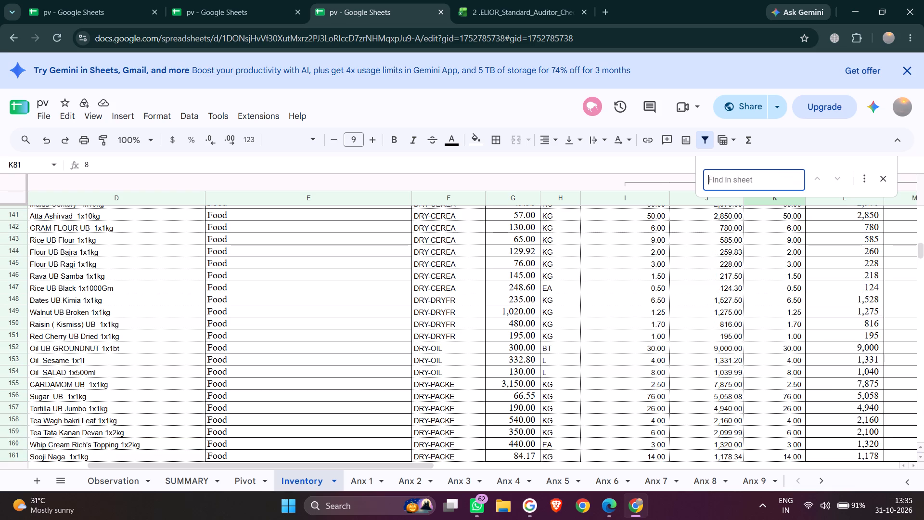
pyautogui.write('FENUGREEK')
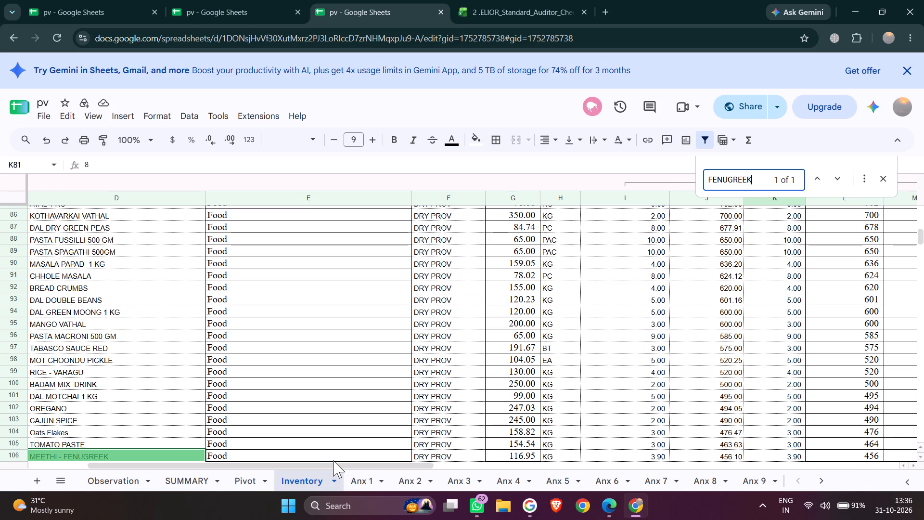
pyautogui.moveTo(333, 460); pyautogui.dragTo(264, 473)
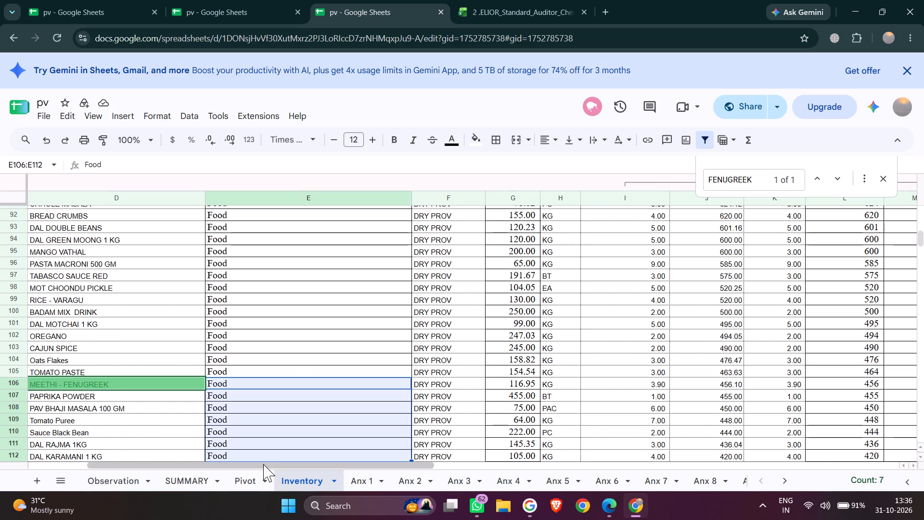
pyautogui.moveTo(263, 464); pyautogui.dragTo(177, 463)
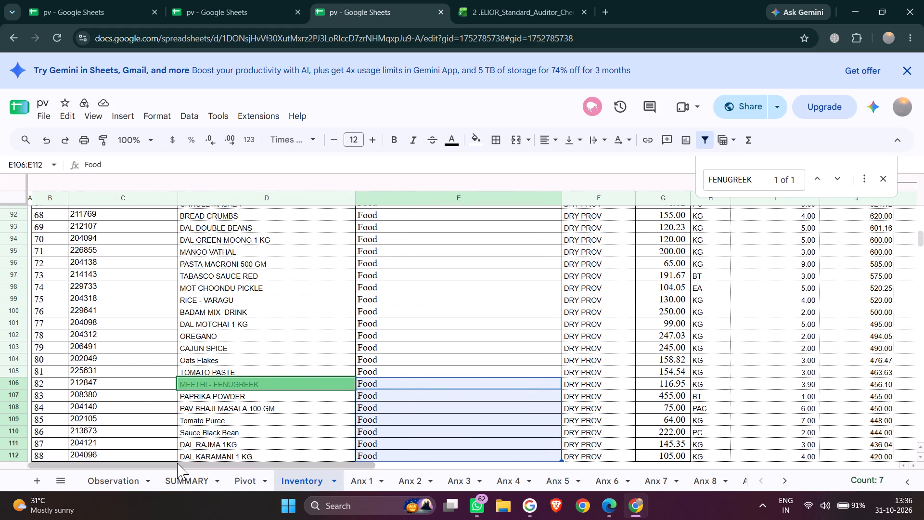
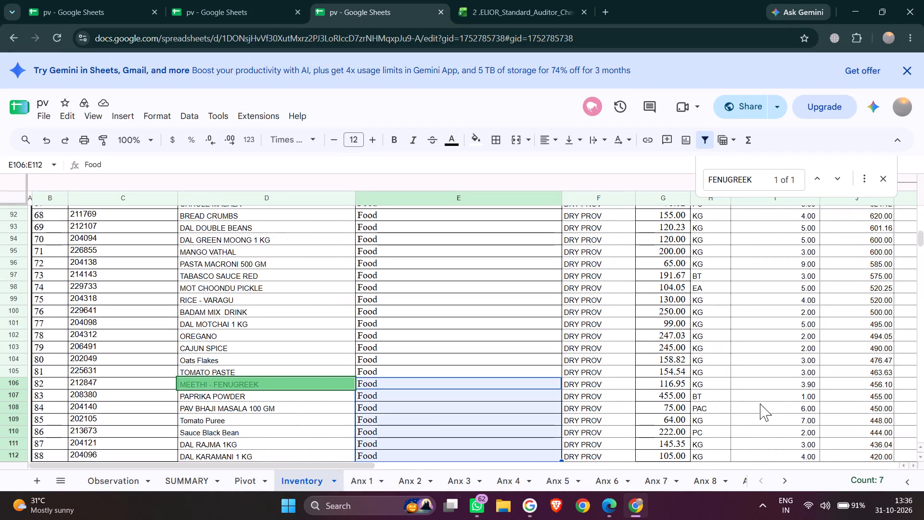
# Examine the Inventory sheet's column headings to locate the Stock as per PV quantity column for the FENUGREEK item.
pyautogui.moveTo(357, 464); pyautogui.dragTo(357, 464)
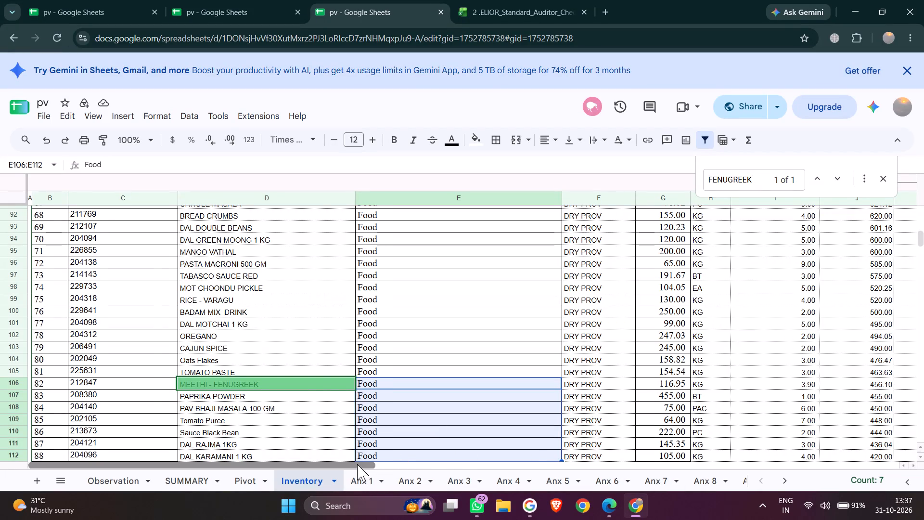
pyautogui.moveTo(357, 464); pyautogui.dragTo(527, 471)
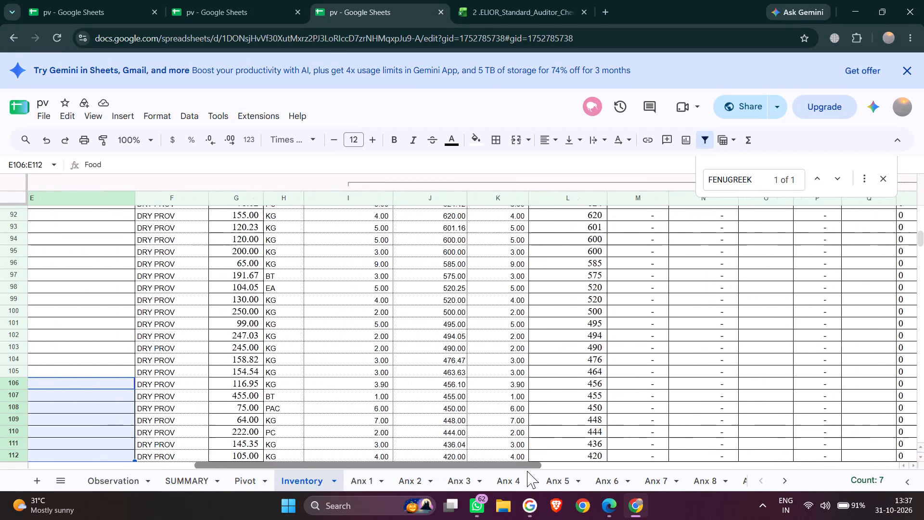
pyautogui.moveTo(527, 471); pyautogui.dragTo(547, 471)
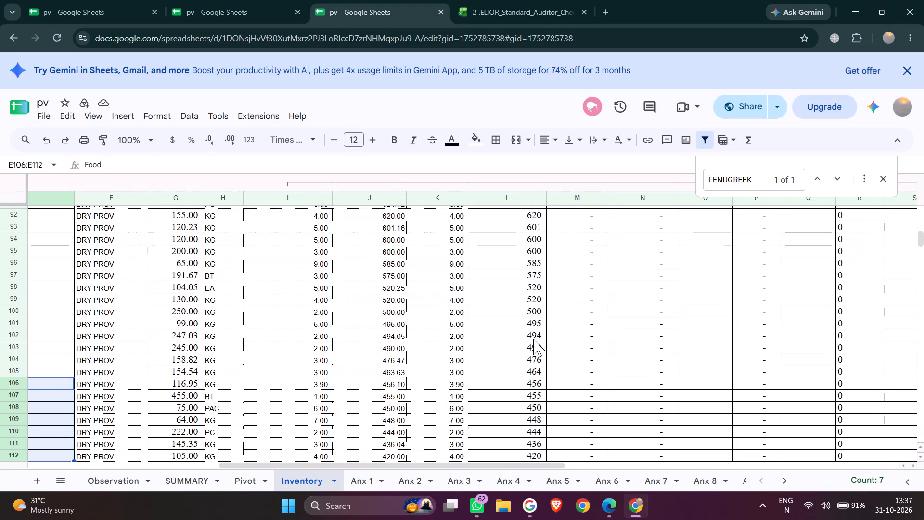
pyautogui.moveTo(922, 237); pyautogui.dragTo(916, 174)
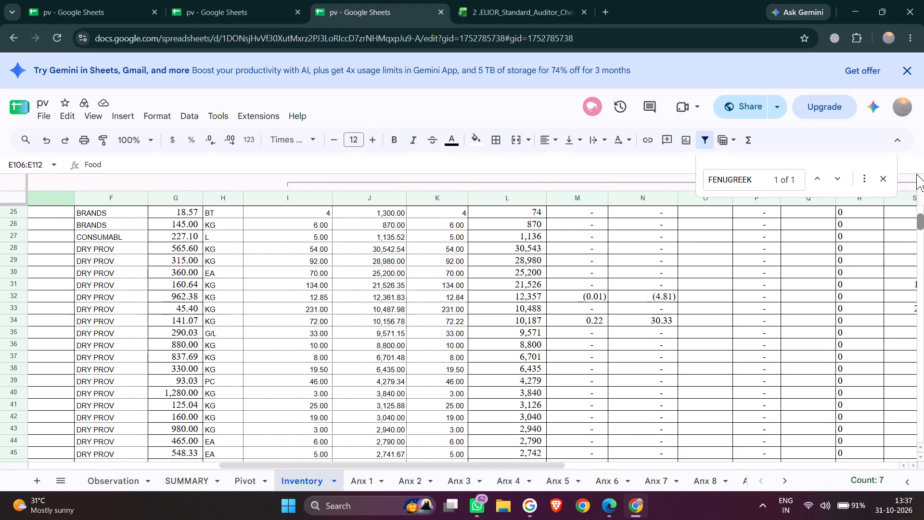
pyautogui.moveTo(916, 174); pyautogui.dragTo(917, 197)
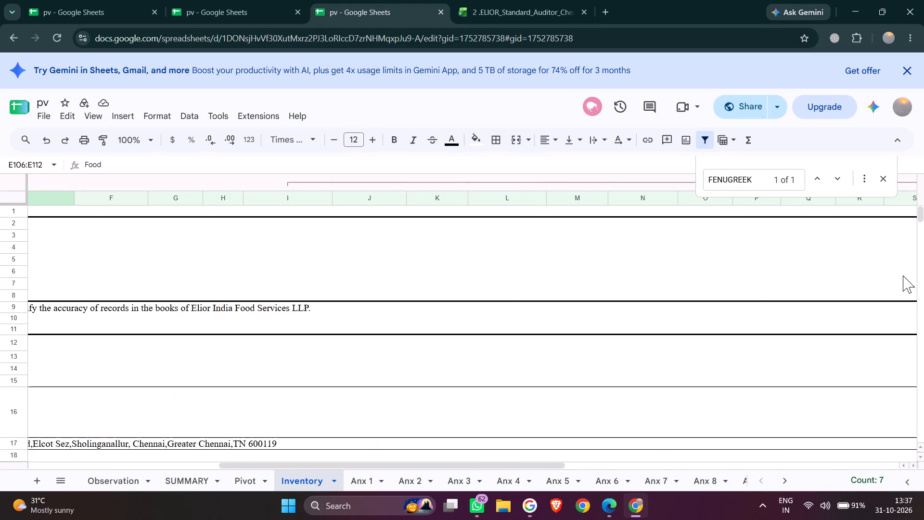
pyautogui.tripleClick(919, 458)
pyautogui.tripleClick(919, 458)
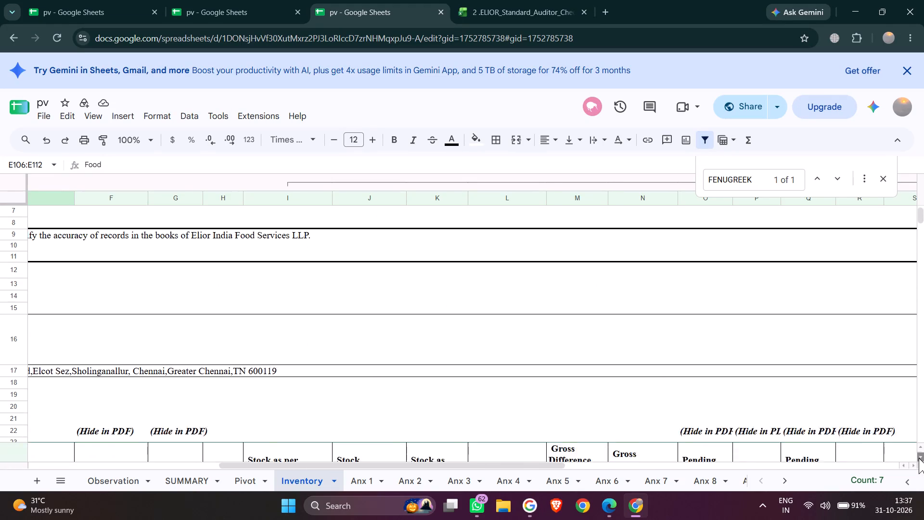
pyautogui.tripleClick(919, 458)
pyautogui.click(919, 458)
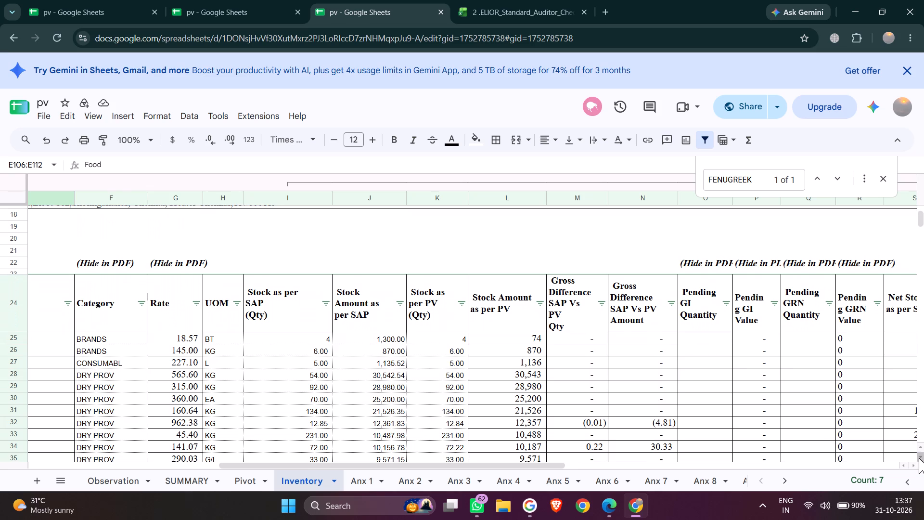
pyautogui.tripleClick(919, 458)
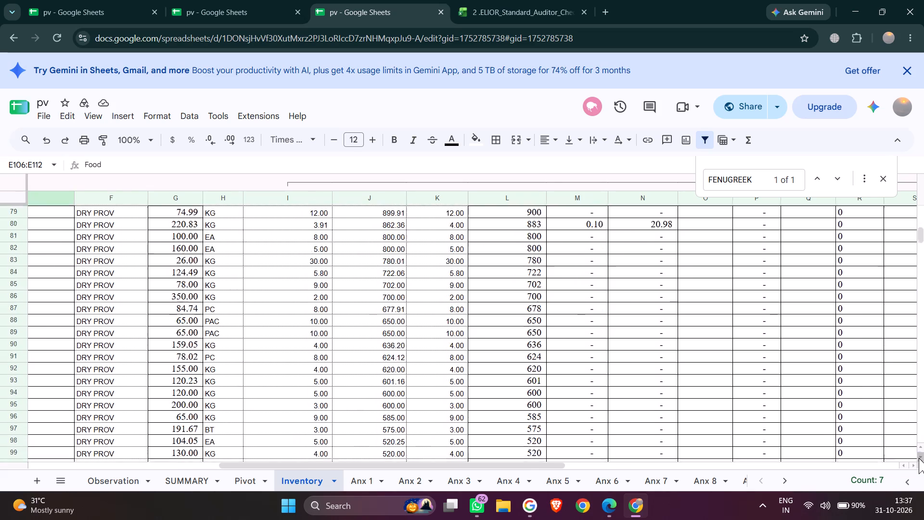
# Set the Stock as per PV quantity for MEETHI - FENUGREEK in row 106 to 4.
pyautogui.tripleClick(919, 458)
pyautogui.doubleClick(919, 458)
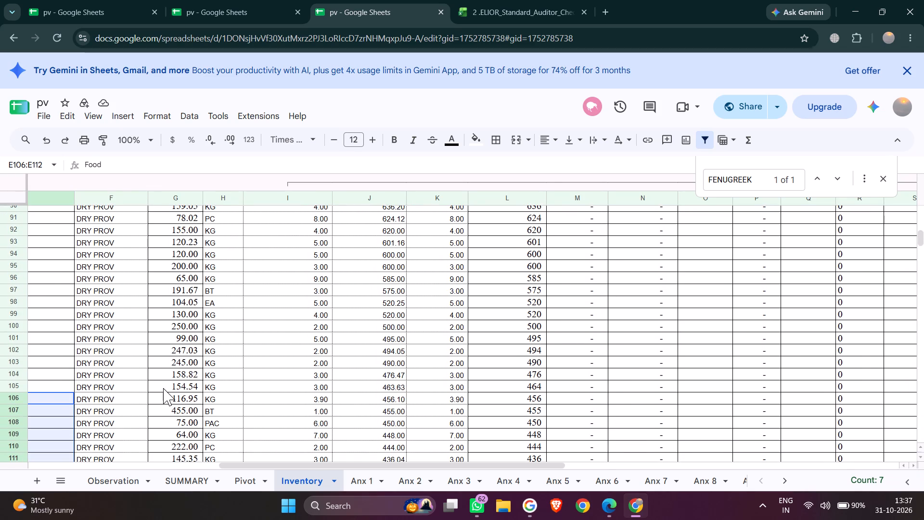
pyautogui.click(460, 400)
pyautogui.press('BackSpace')
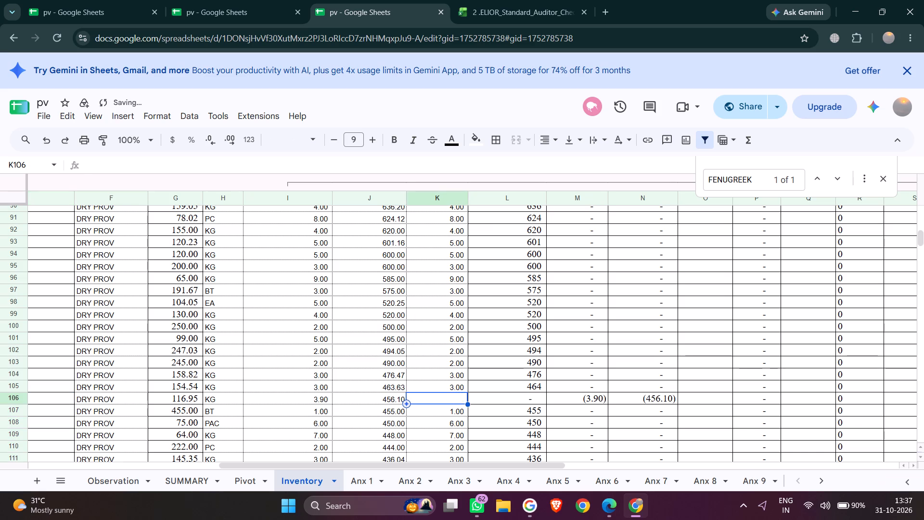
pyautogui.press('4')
pyautogui.press('Return')
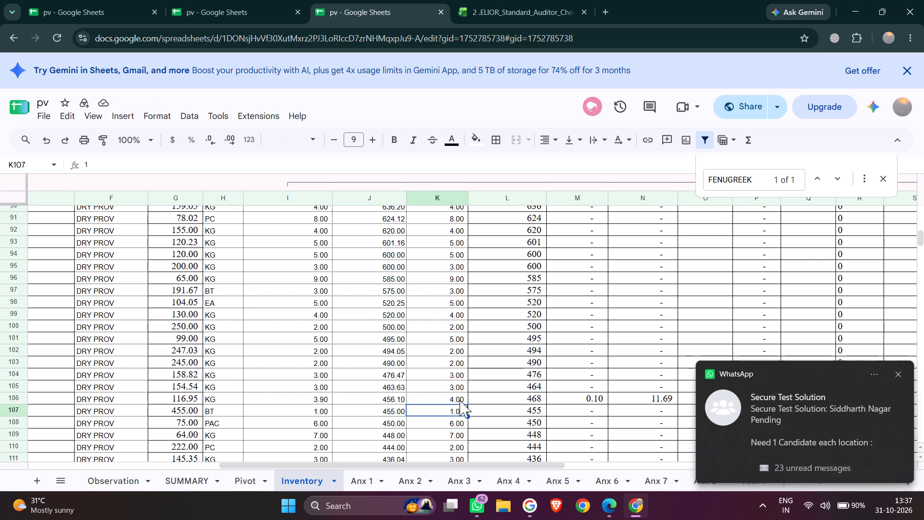
# Replace the FENUGREEK search term with MANATH and check the matching row's item code and description in the Inventory sheet.
pyautogui.click(757, 180)
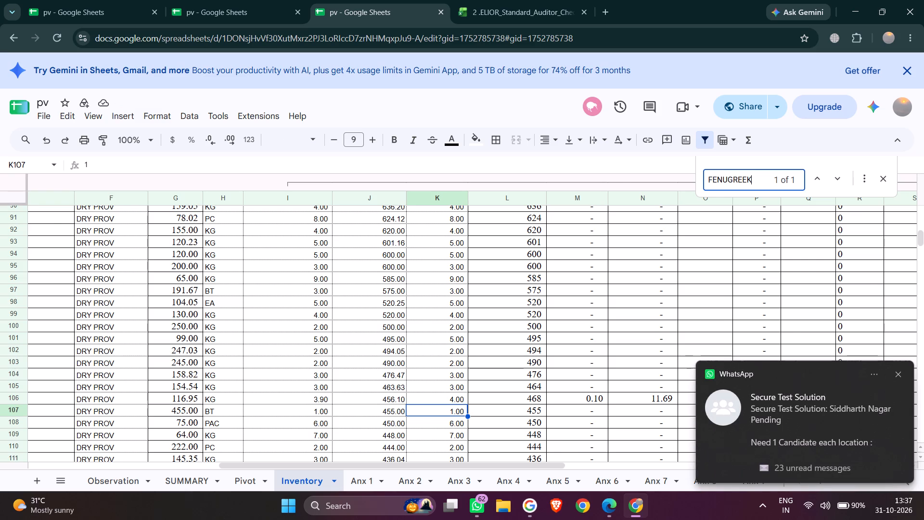
pyautogui.press('BackSpace')
pyautogui.press('BackSpace')
pyautogui.press('BackSpace')
pyautogui.press('BackSpace')
pyautogui.press('BackSpace')
pyautogui.press('BackSpace')
pyautogui.press('BackSpace')
pyautogui.press('BackSpace')
pyautogui.press('BackSpace')
pyautogui.press('BackSpace')
pyautogui.press('BackSpace')
pyautogui.press('BackSpace')
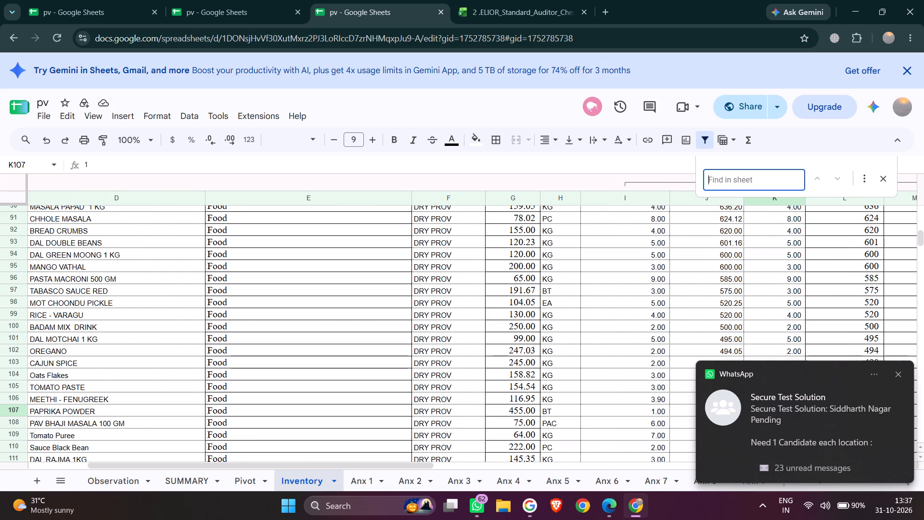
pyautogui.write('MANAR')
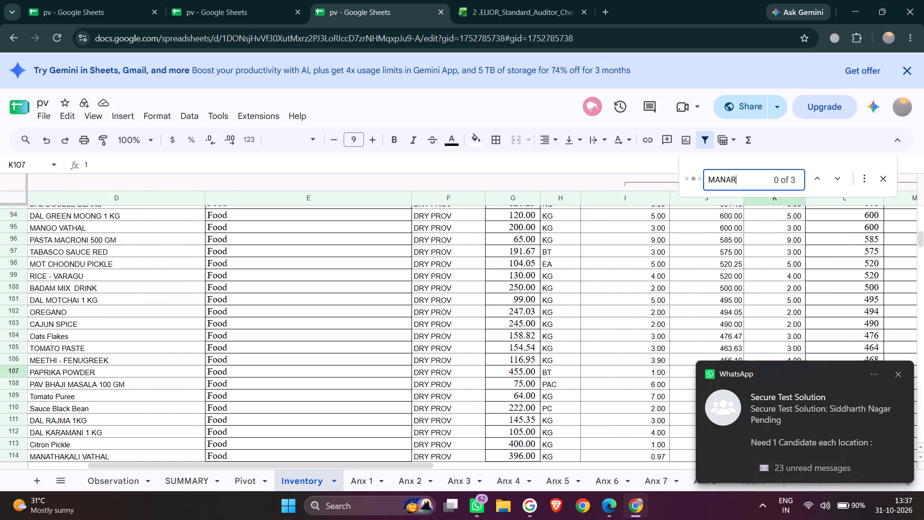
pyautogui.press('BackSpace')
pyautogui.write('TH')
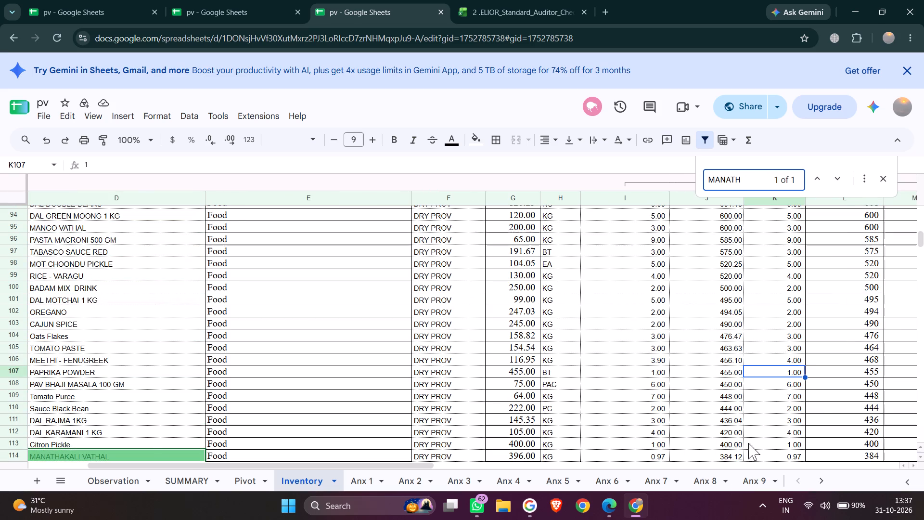
pyautogui.moveTo(145, 467); pyautogui.dragTo(66, 466)
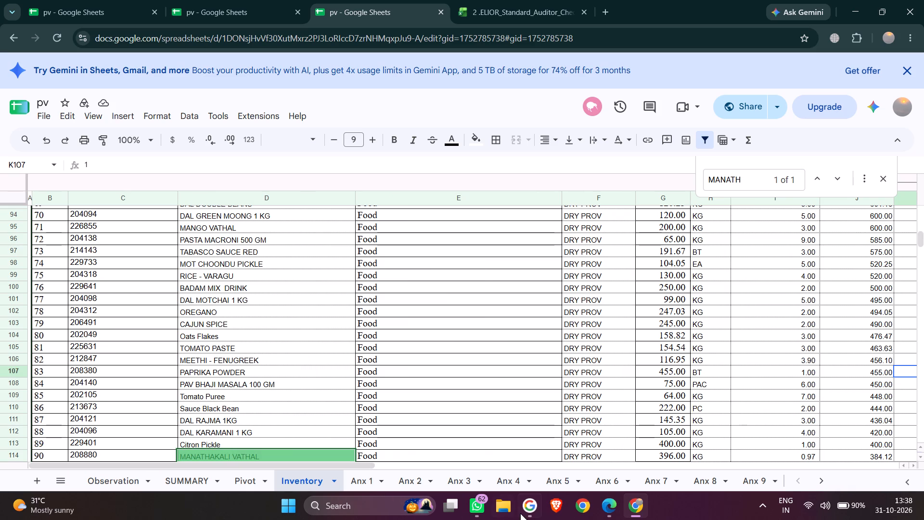
# Select the Stock as per PV quantity cell in the MANATHAKALI VATHAL row of the Inventory sheet.
pyautogui.moveTo(320, 467); pyautogui.dragTo(379, 466)
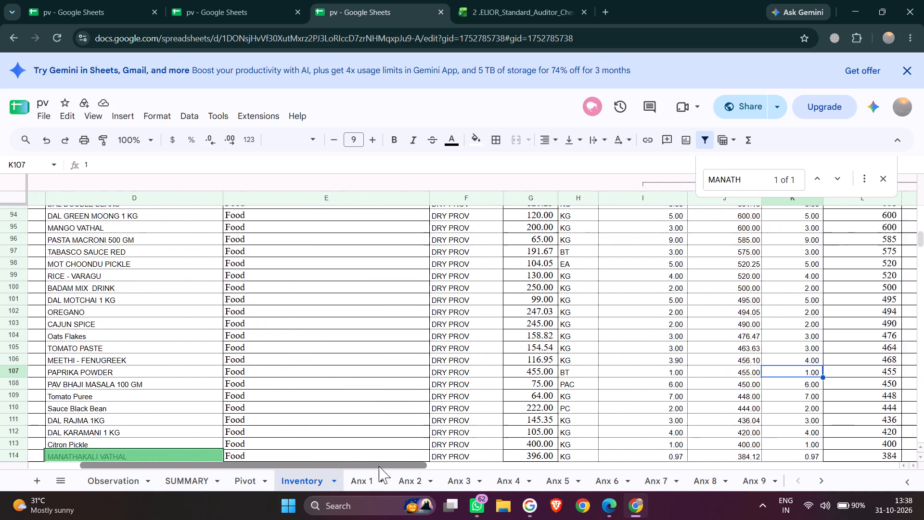
pyautogui.moveTo(379, 466); pyautogui.dragTo(467, 474)
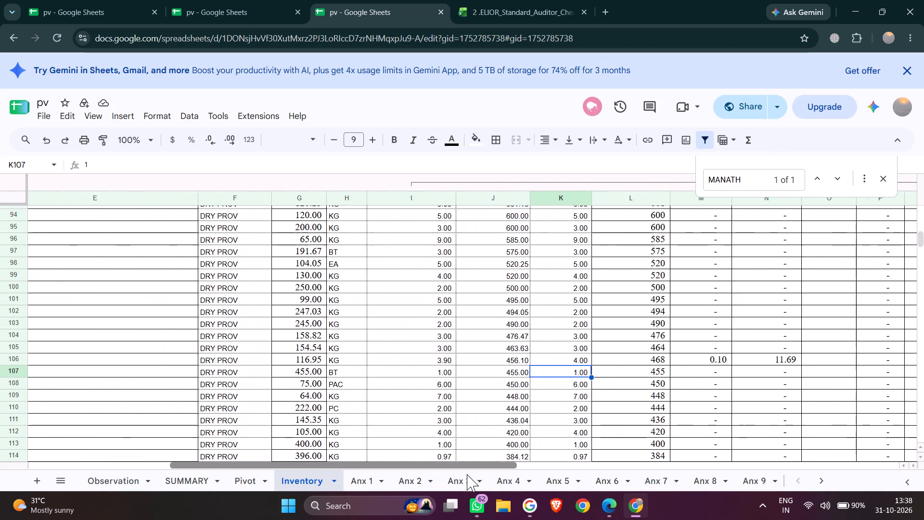
pyautogui.moveTo(467, 474); pyautogui.dragTo(468, 474)
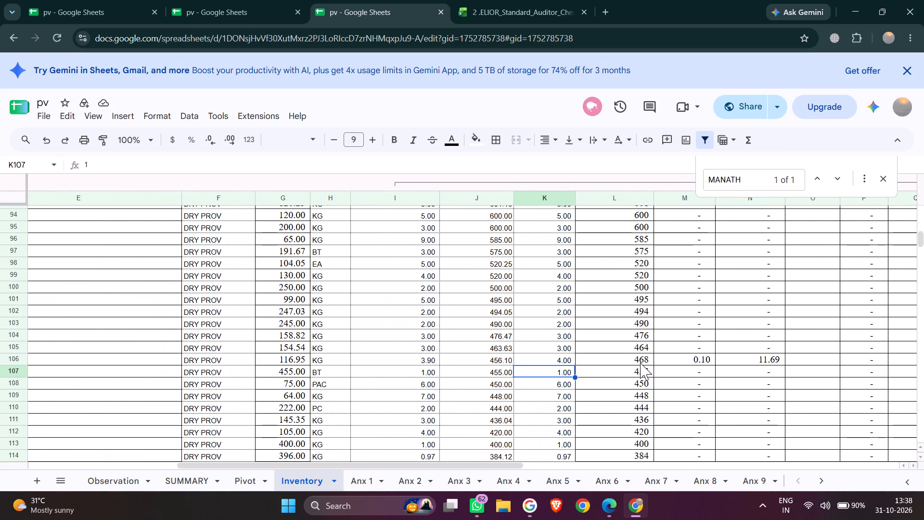
pyautogui.moveTo(402, 467); pyautogui.dragTo(213, 463)
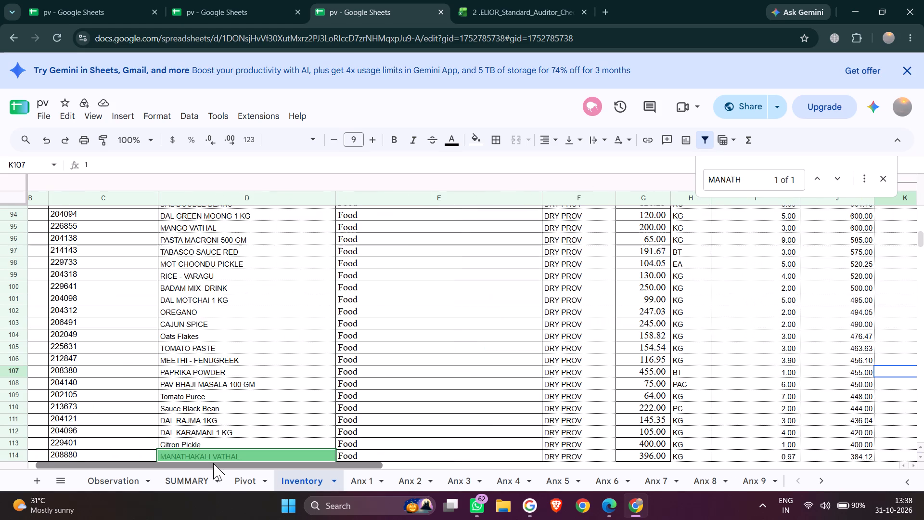
pyautogui.moveTo(213, 463); pyautogui.dragTo(299, 461)
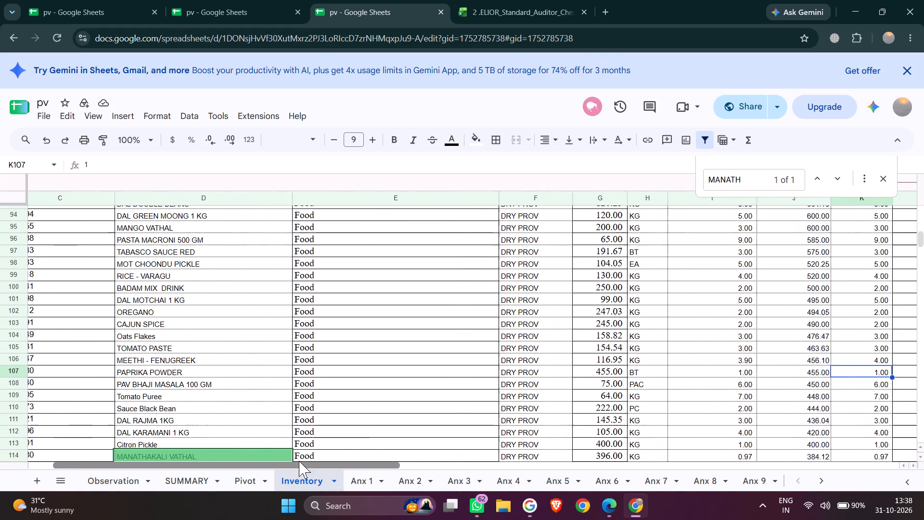
pyautogui.moveTo(299, 461); pyautogui.dragTo(434, 471)
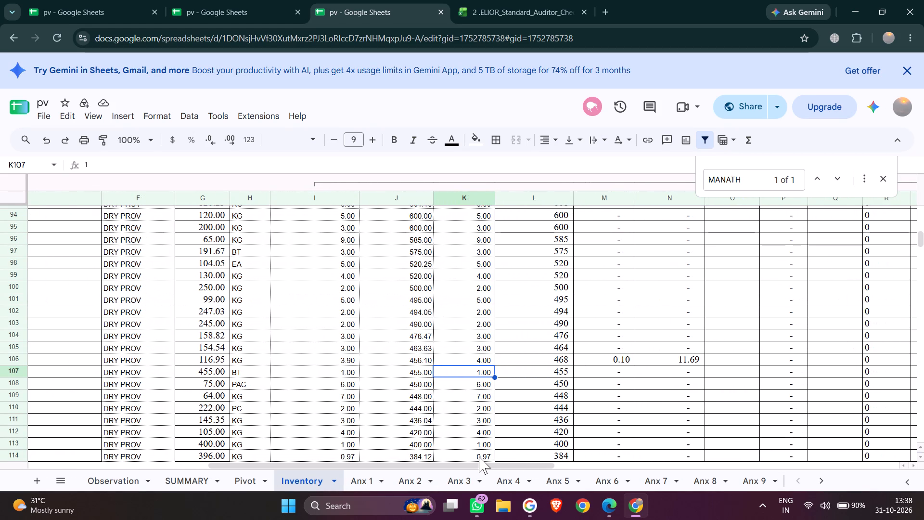
pyautogui.click(479, 456)
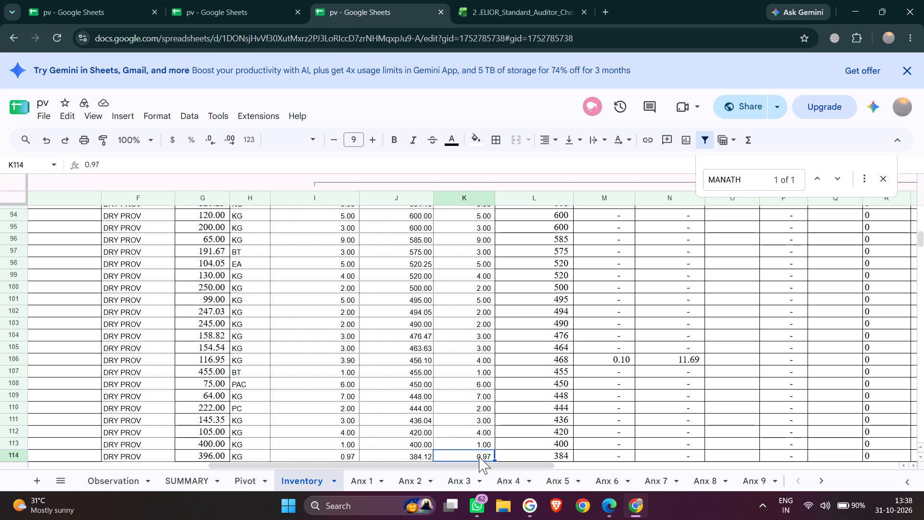
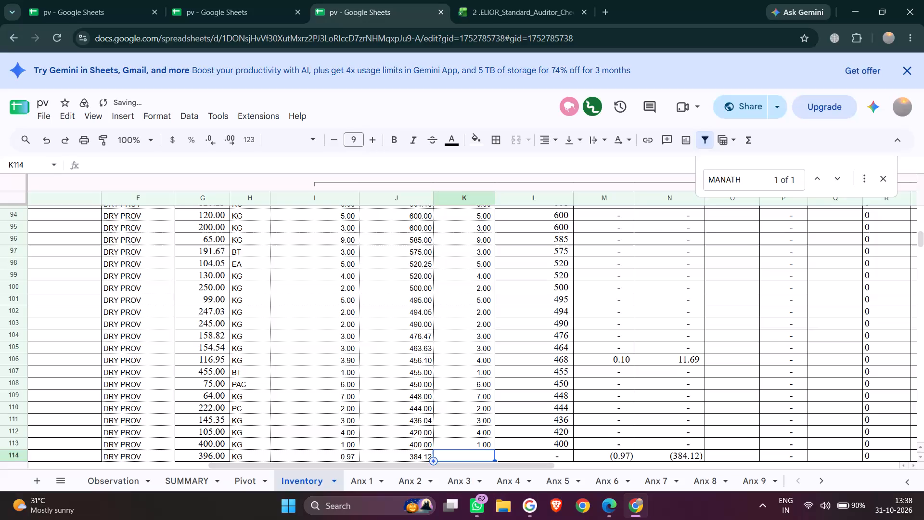
# Enter 1 as the Stock as per PV quantity in the MANATHAKALI VATHAL row.
pyautogui.press('Return')
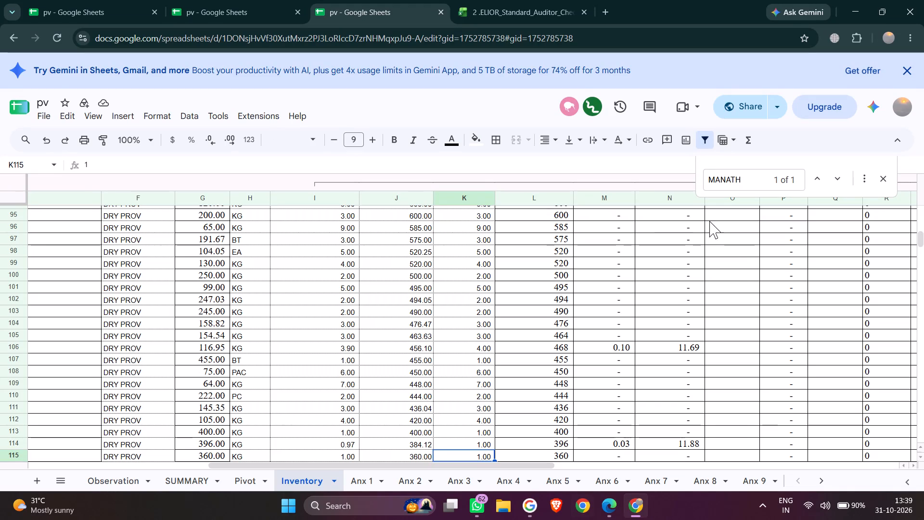
# Search the Inventory sheet for PEANUT in place of the previous search term.
pyautogui.click(759, 180)
pyautogui.press('BackSpace')
pyautogui.press('BackSpace')
pyautogui.press('BackSpace')
pyautogui.press('BackSpace')
pyautogui.press('BackSpace')
pyautogui.press('BackSpace')
pyautogui.press('BackSpace')
pyautogui.press('BackSpace')
pyautogui.press('BackSpace')
pyautogui.press('BackSpace')
pyautogui.press('BackSpace')
pyautogui.press('BackSpace')
pyautogui.press('BackSpace')
pyautogui.press('BackSpace')
pyautogui.press('BackSpace')
pyautogui.press('BackSpace')
pyautogui.press('BackSpace')
pyautogui.press('BackSpace')
pyautogui.press('BackSpace')
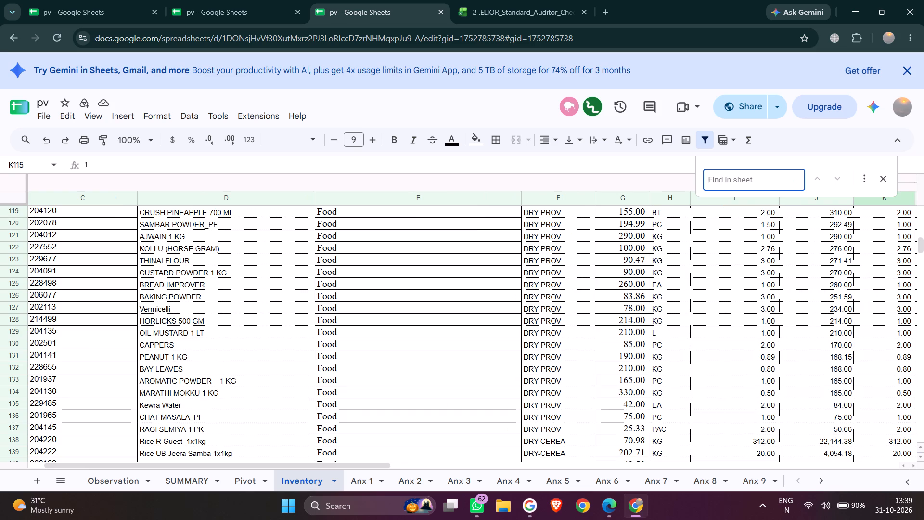
pyautogui.write('PEANUT')
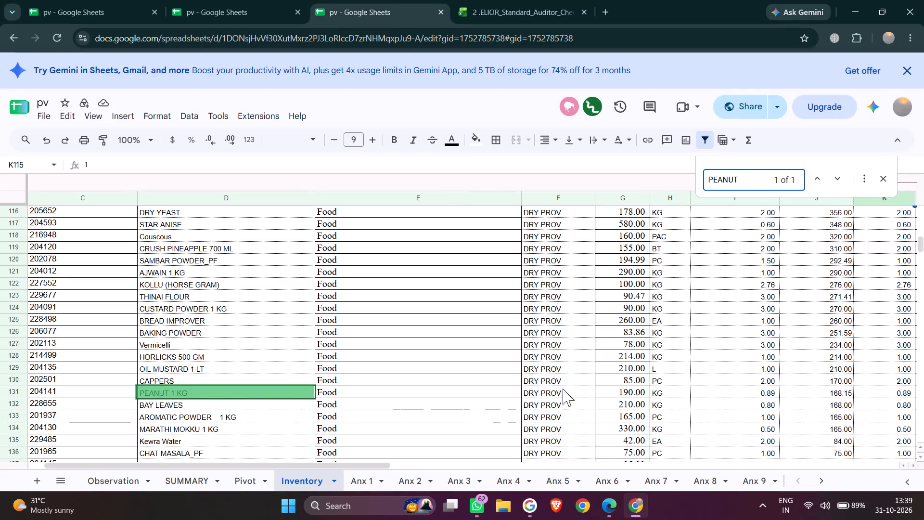
# Select the column L amount cell, next to the Stock as per PV quantity, in the PEANUT 1 KG row of the Inventory sheet.
pyautogui.moveTo(359, 465); pyautogui.dragTo(407, 468)
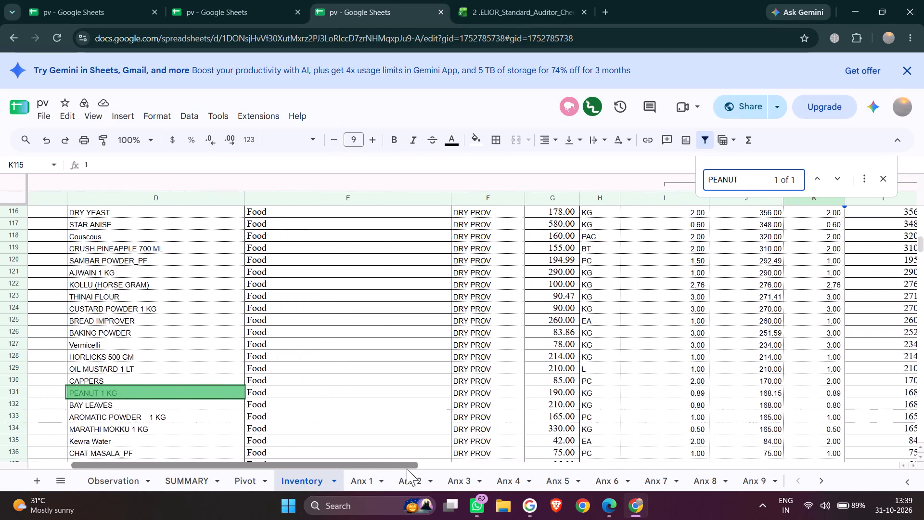
pyautogui.moveTo(407, 468); pyautogui.dragTo(529, 462)
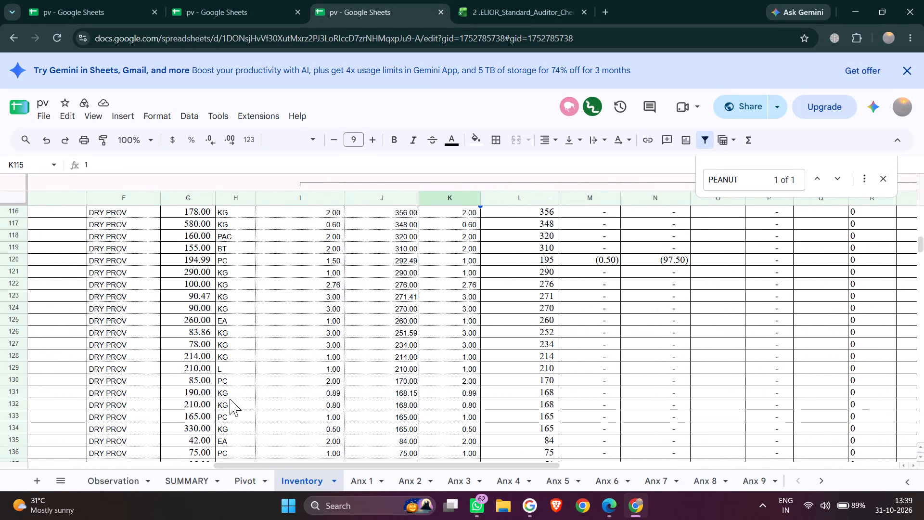
pyautogui.click(529, 394)
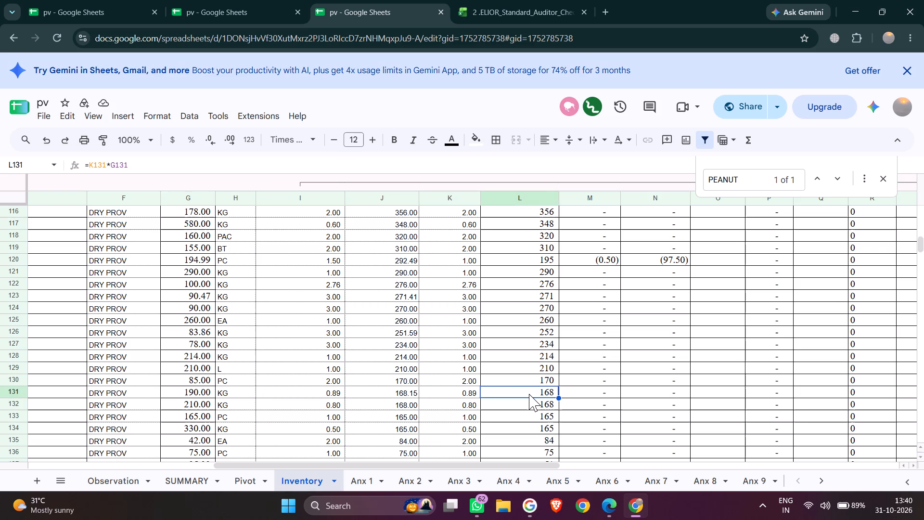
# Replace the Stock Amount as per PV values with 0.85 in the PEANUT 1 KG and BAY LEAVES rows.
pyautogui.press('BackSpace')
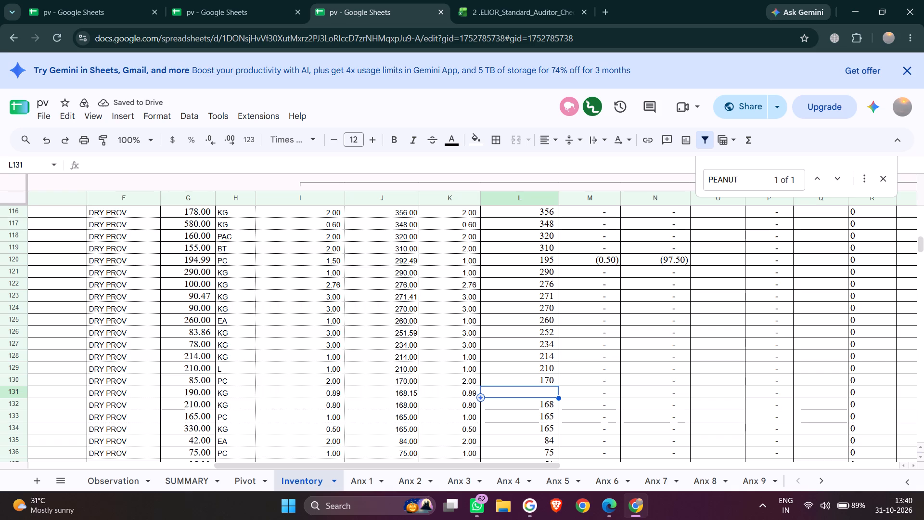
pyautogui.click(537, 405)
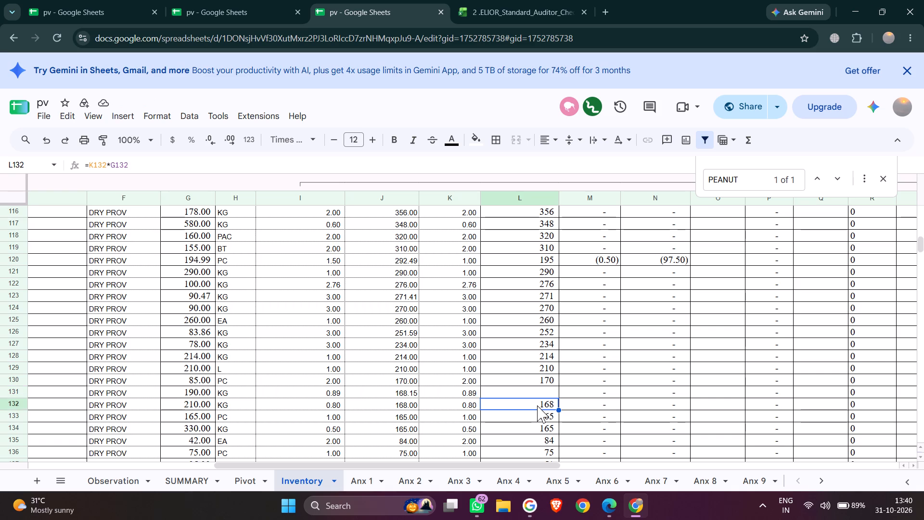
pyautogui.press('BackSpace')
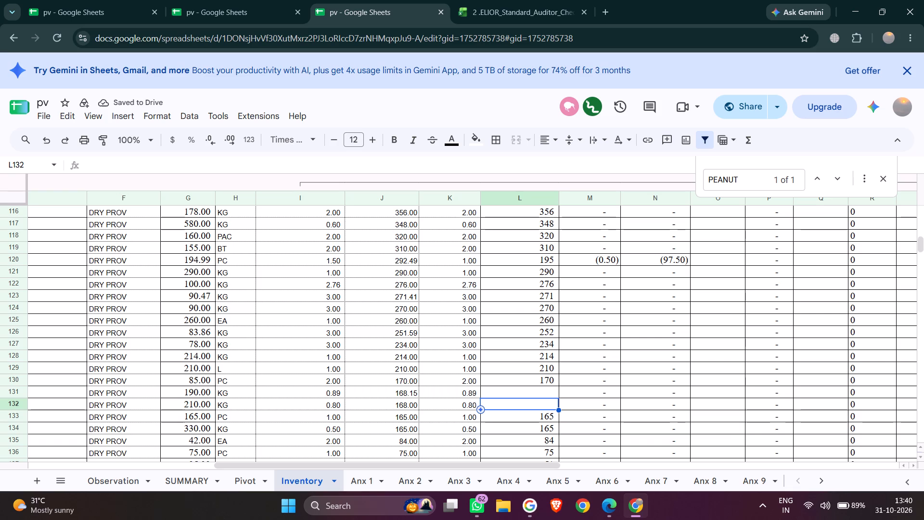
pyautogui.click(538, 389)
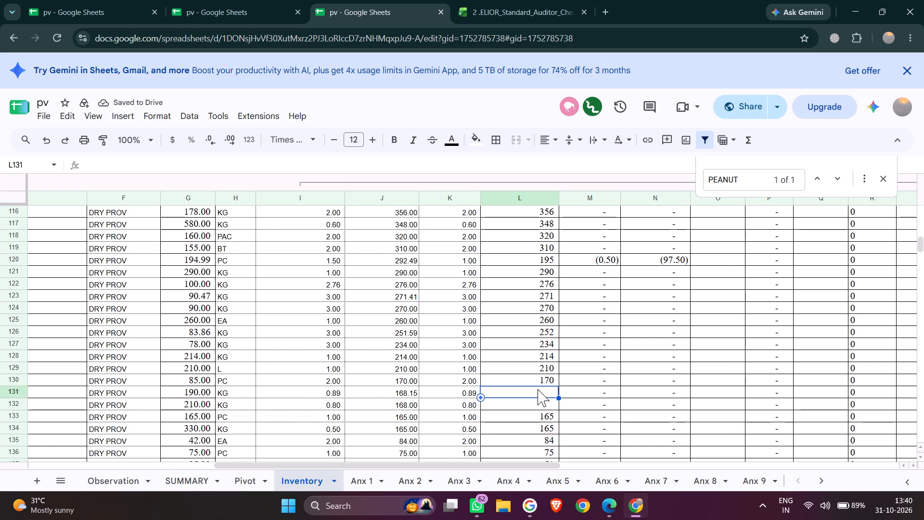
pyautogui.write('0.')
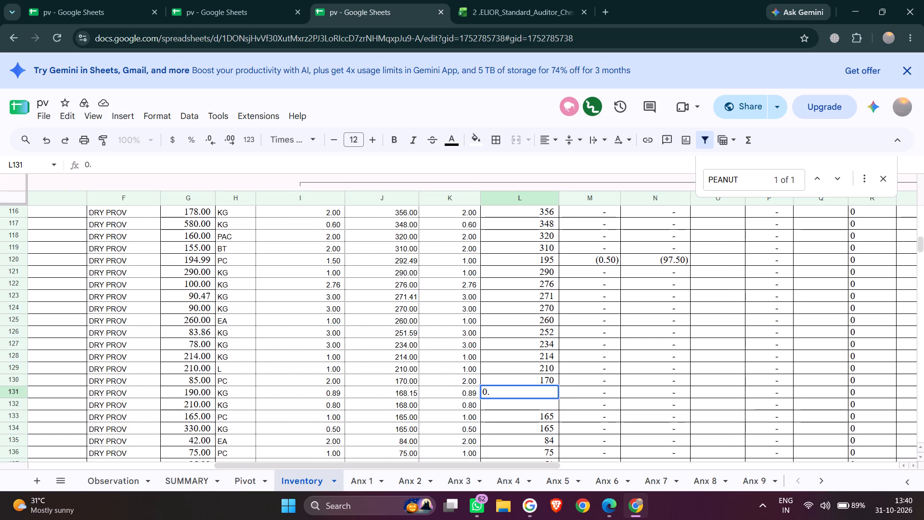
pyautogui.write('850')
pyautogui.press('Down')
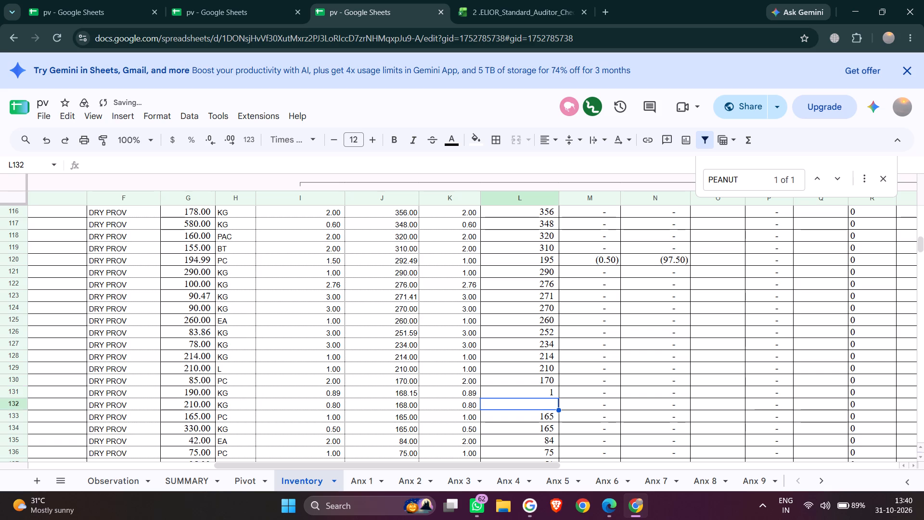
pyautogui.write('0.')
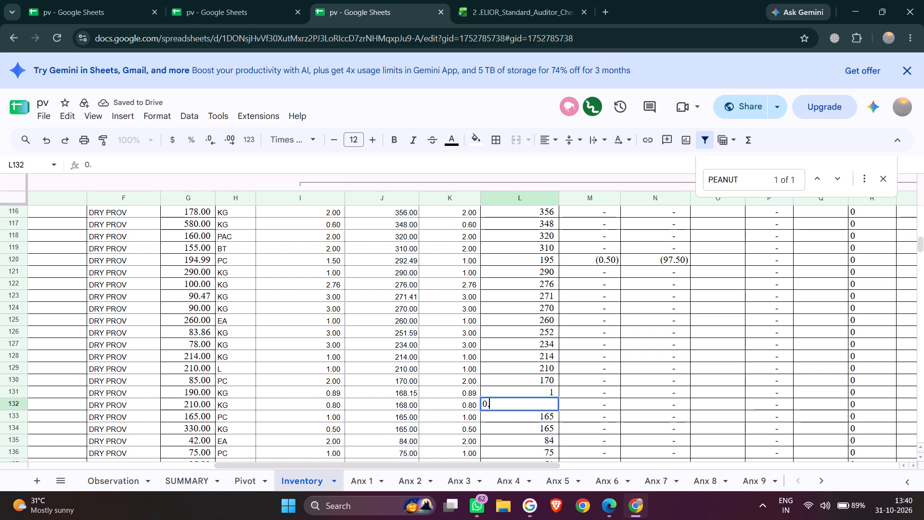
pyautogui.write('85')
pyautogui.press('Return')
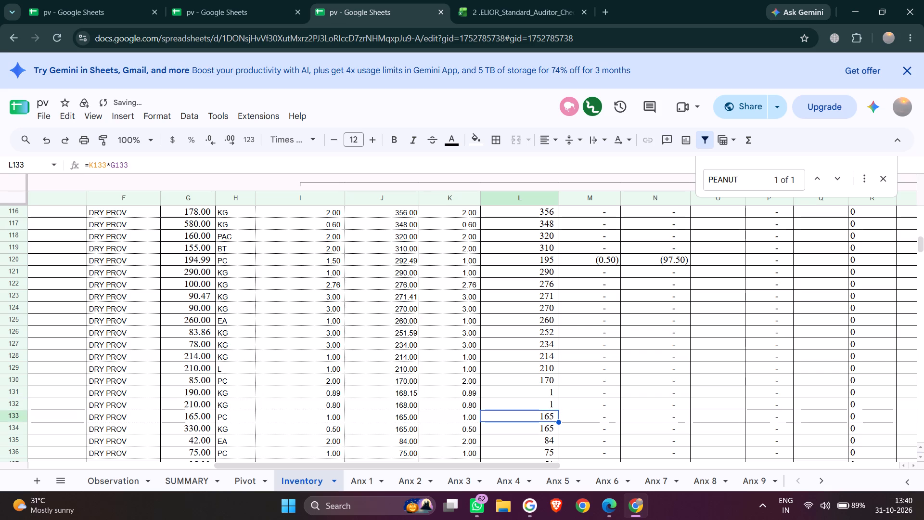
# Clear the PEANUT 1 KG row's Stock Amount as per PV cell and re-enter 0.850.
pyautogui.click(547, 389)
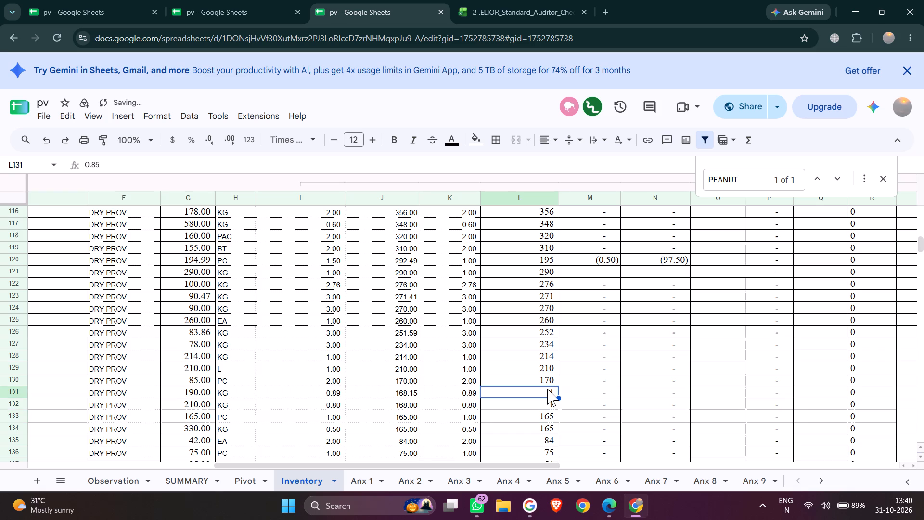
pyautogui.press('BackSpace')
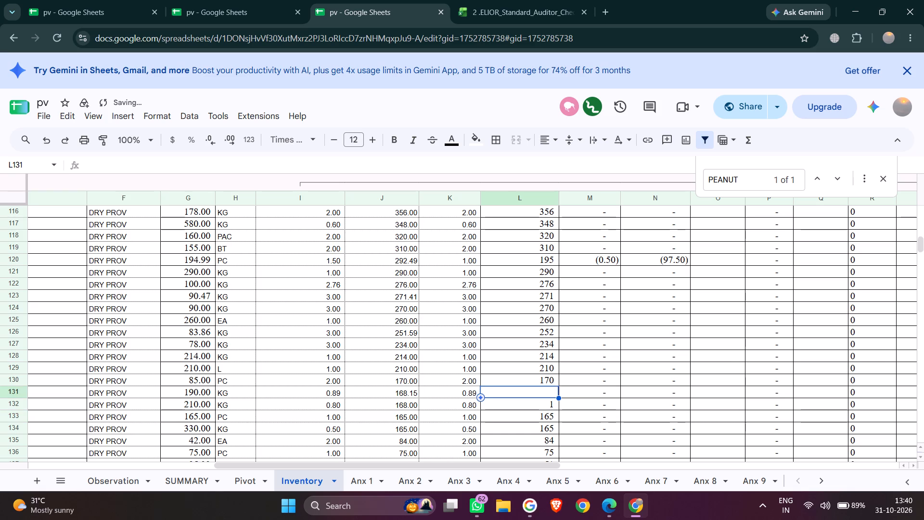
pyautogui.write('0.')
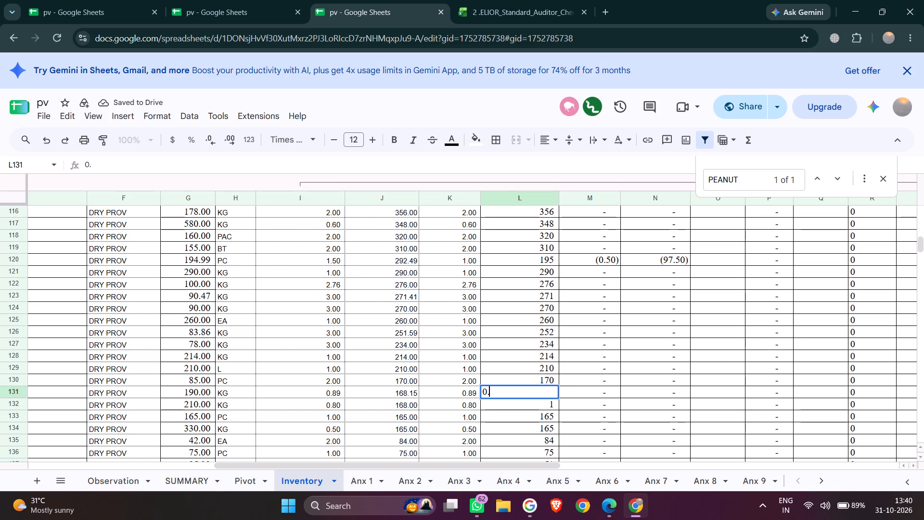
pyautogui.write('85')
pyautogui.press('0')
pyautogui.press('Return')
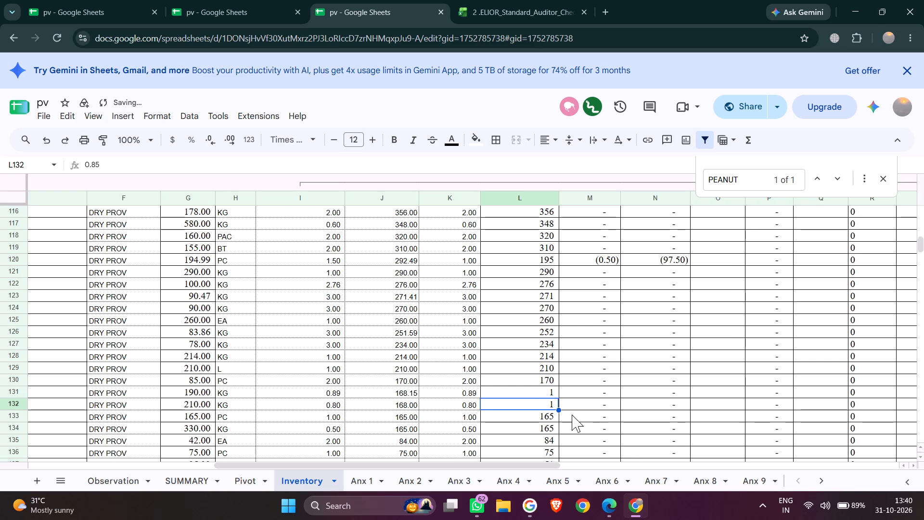
# Examine the Inventory sheet's column headings to check which column the PEANUT 1 KG entry is in.
pyautogui.click(528, 395)
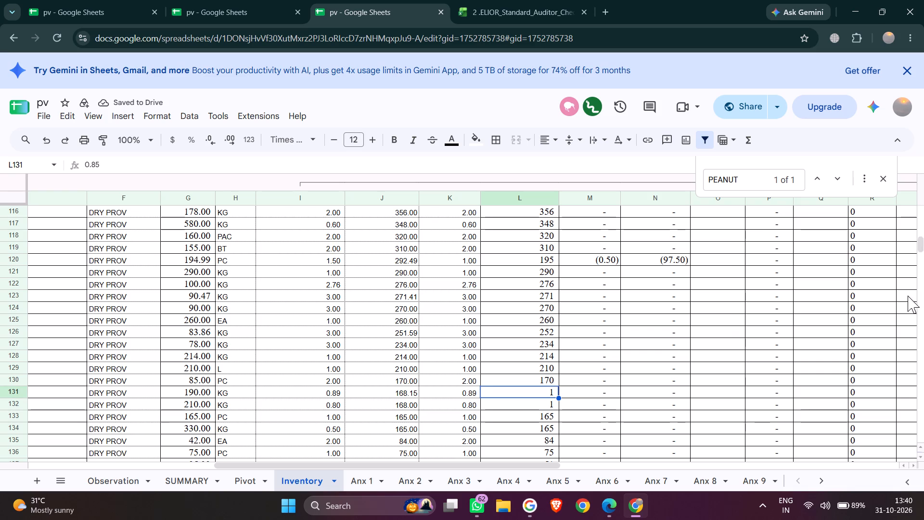
pyautogui.moveTo(917, 244); pyautogui.dragTo(916, 147)
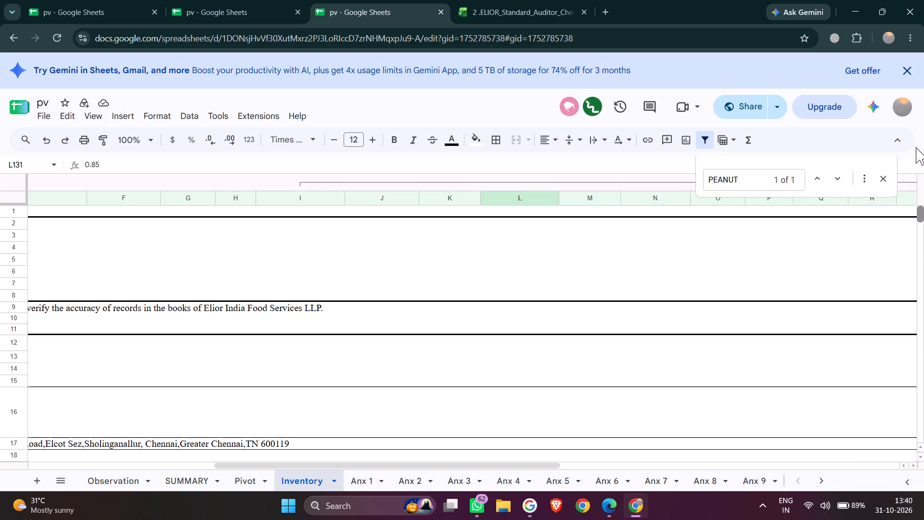
pyautogui.moveTo(916, 147); pyautogui.dragTo(919, 216)
pyautogui.moveTo(919, 216); pyautogui.dragTo(917, 234)
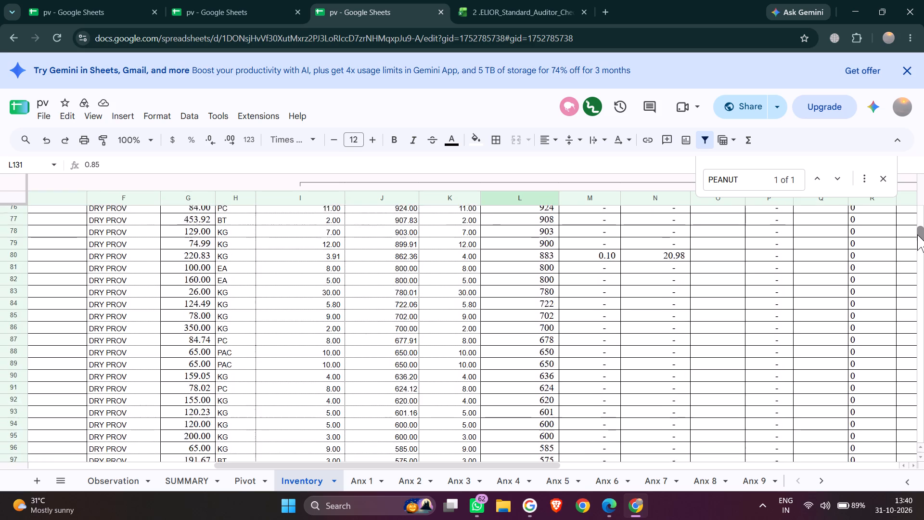
pyautogui.moveTo(917, 234); pyautogui.dragTo(914, 223)
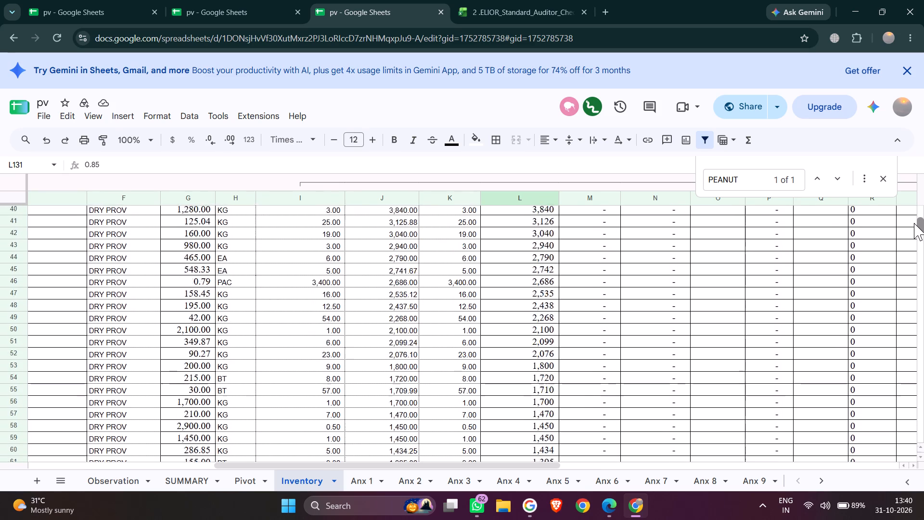
pyautogui.moveTo(914, 223); pyautogui.dragTo(913, 221)
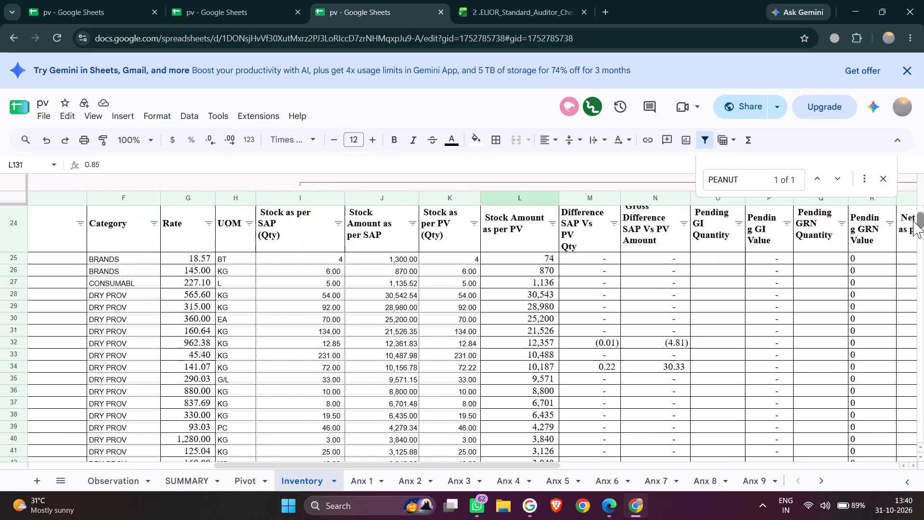
pyautogui.moveTo(913, 221); pyautogui.dragTo(914, 222)
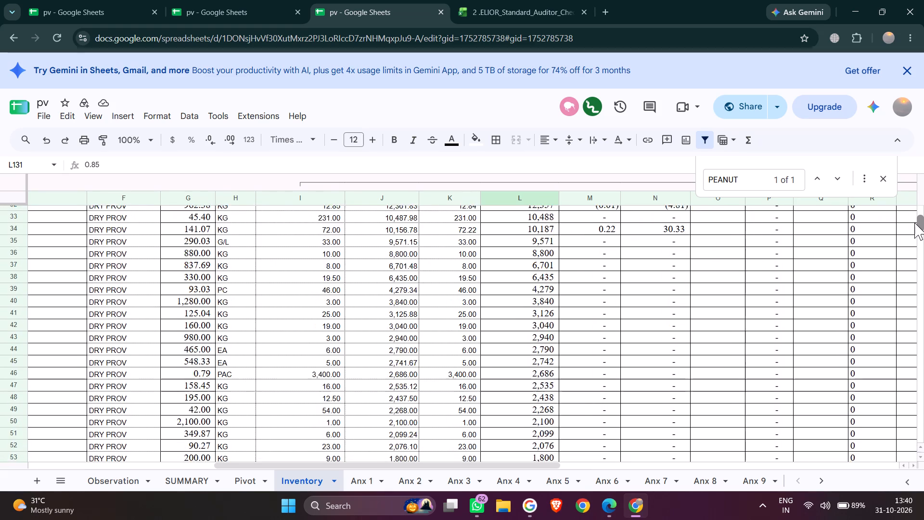
pyautogui.moveTo(914, 222); pyautogui.dragTo(917, 234)
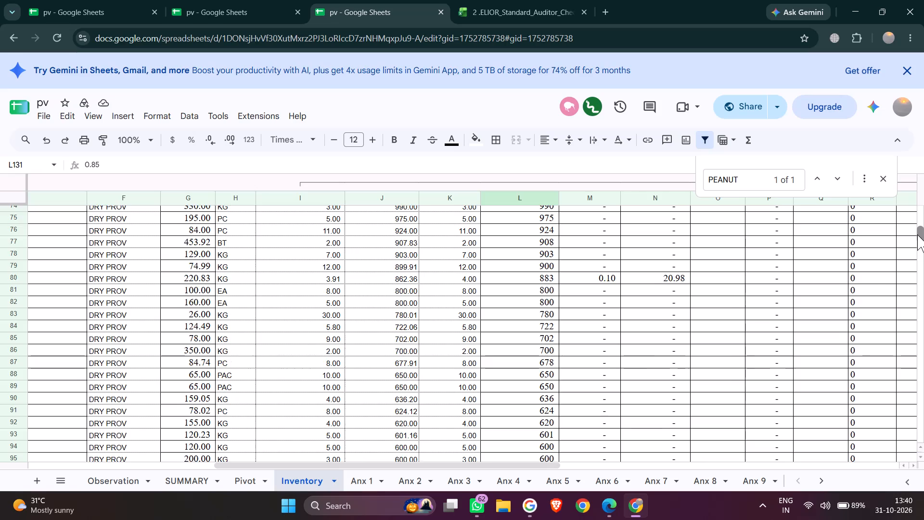
pyautogui.moveTo(917, 234); pyautogui.dragTo(920, 244)
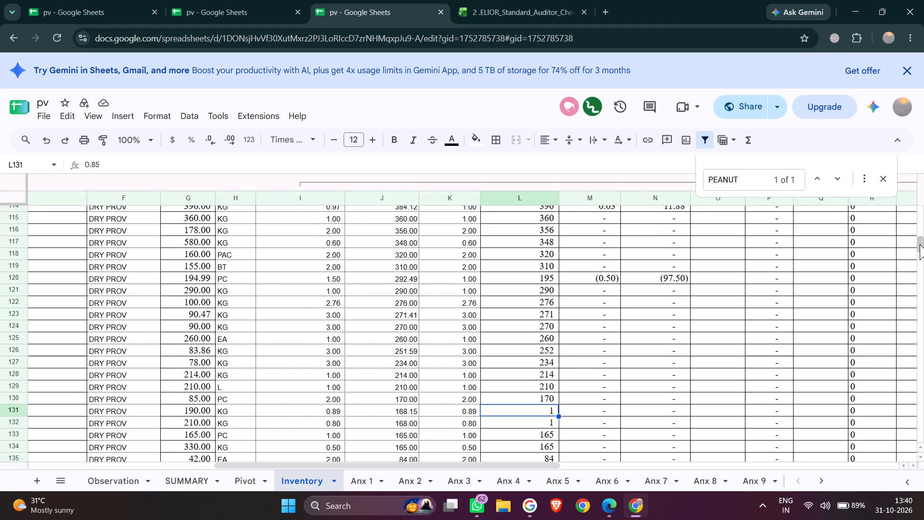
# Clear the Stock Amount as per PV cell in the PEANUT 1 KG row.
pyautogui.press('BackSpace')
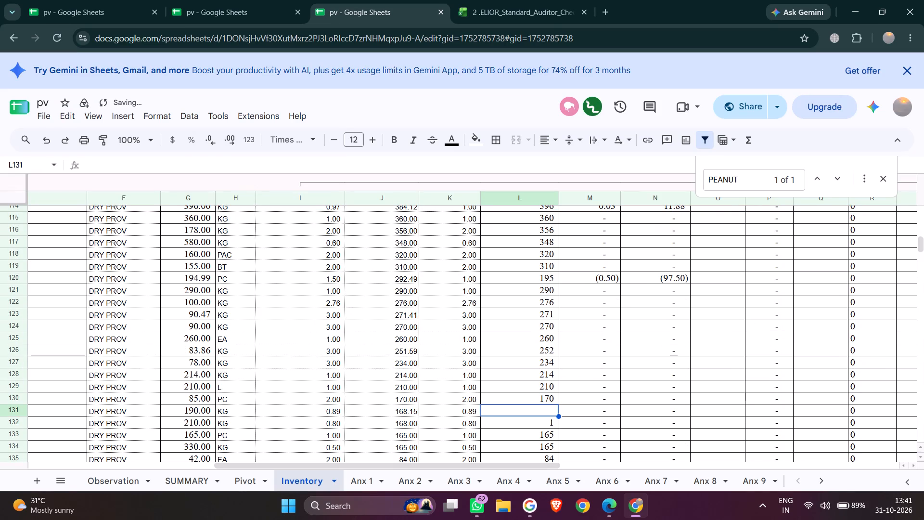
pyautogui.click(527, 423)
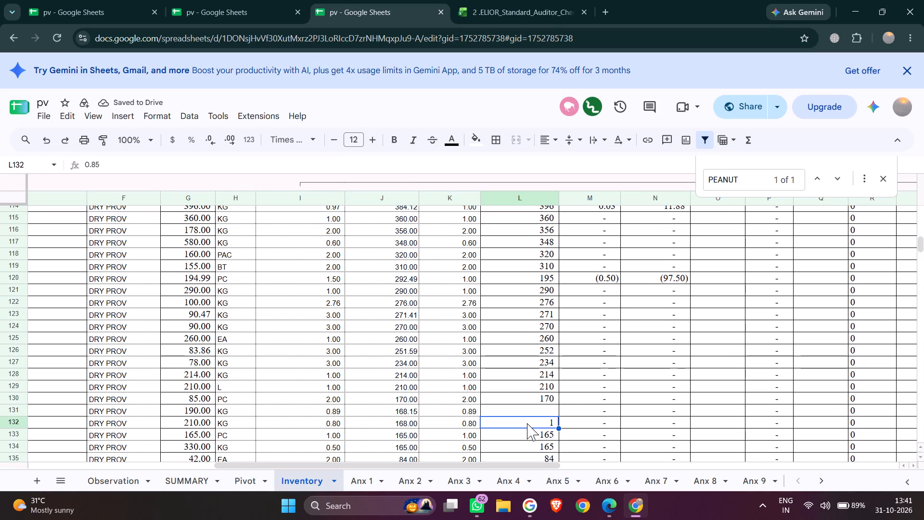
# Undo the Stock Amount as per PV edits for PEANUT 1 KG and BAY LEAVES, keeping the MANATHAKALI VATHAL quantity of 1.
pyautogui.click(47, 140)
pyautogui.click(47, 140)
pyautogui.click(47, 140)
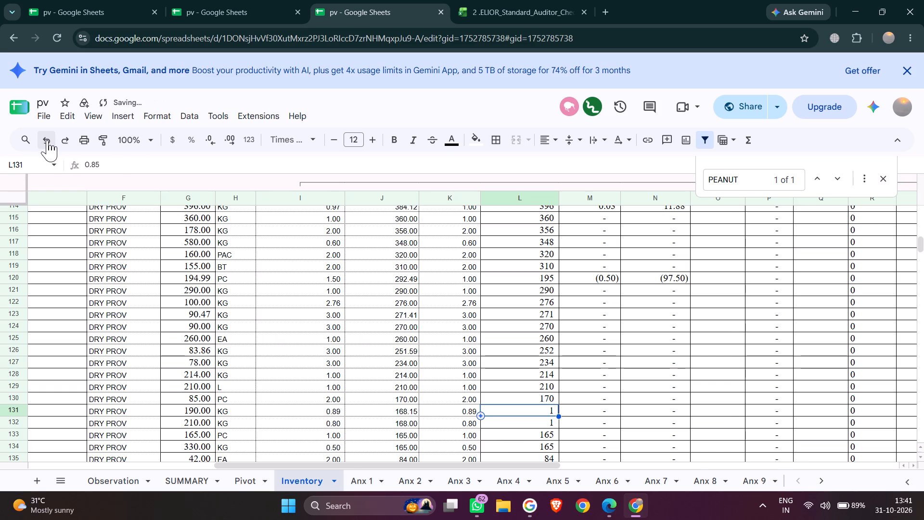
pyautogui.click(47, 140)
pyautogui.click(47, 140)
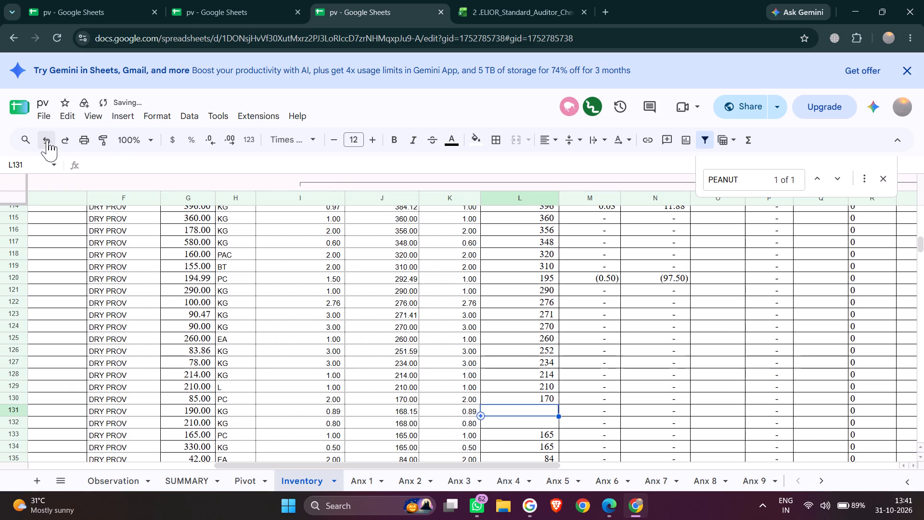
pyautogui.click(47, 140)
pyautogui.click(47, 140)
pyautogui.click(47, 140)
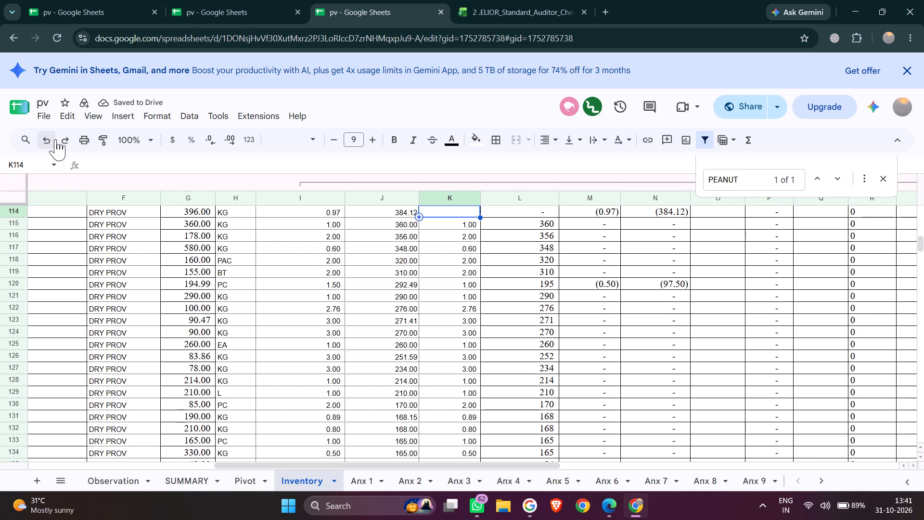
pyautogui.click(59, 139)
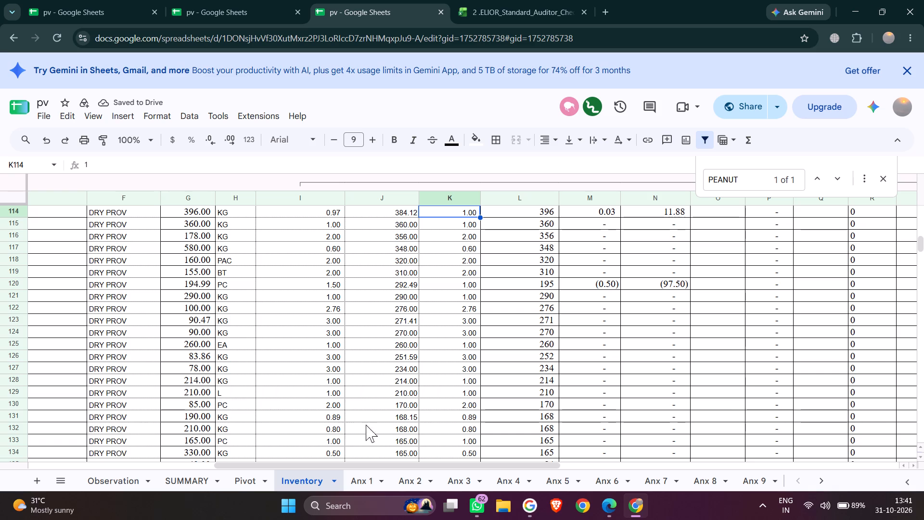
# Set the Stock as per PV quantity in the PEANUT 1 KG row to 0.85.
pyautogui.click(468, 415)
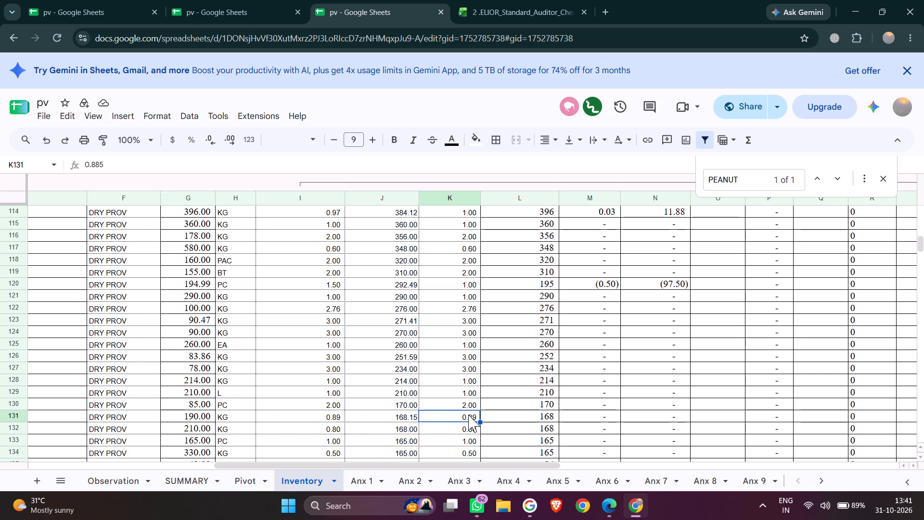
pyautogui.press('BackSpace')
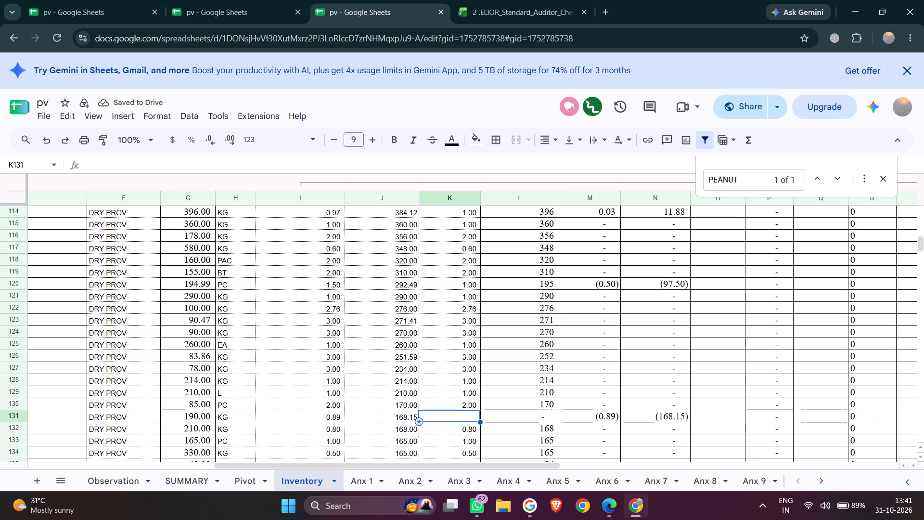
pyautogui.write('0.85')
# Set the Stock as per PV quantity in the BAY LEAVES row to 0.85.
pyautogui.click(466, 428)
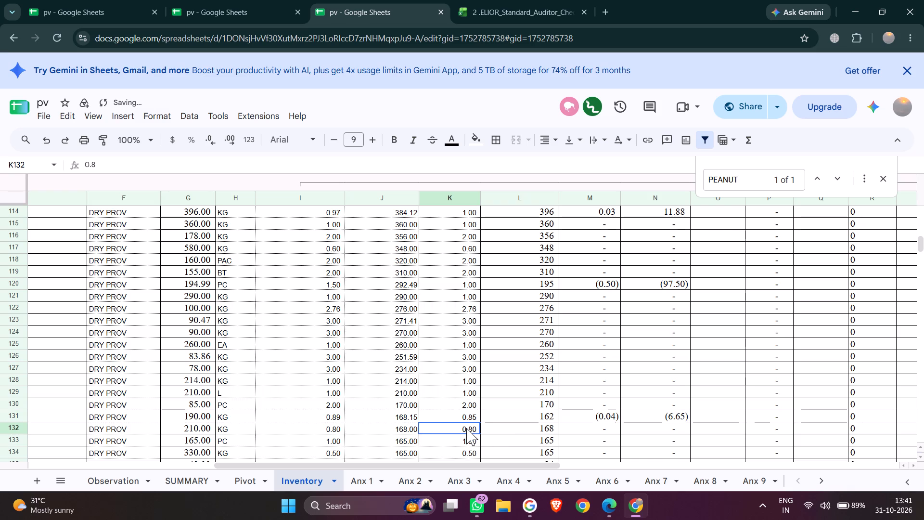
pyautogui.press('BackSpace')
pyautogui.write('0.85')
pyautogui.press('0')
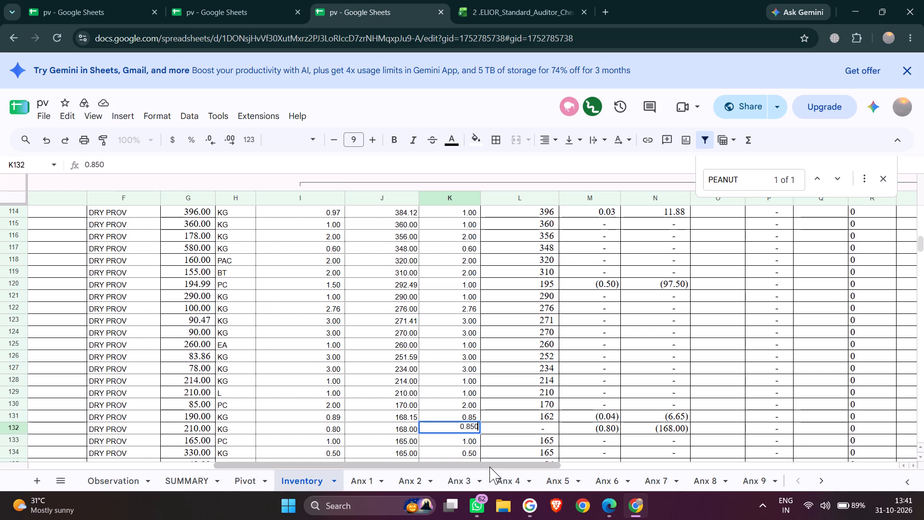
# Search the Inventory sheet for RICE BLACK.
pyautogui.click(766, 183)
pyautogui.press('BackSpace')
pyautogui.press('BackSpace')
pyautogui.press('BackSpace')
pyautogui.press('BackSpace')
pyautogui.press('BackSpace')
pyautogui.press('BackSpace')
pyautogui.write('RICE BL')
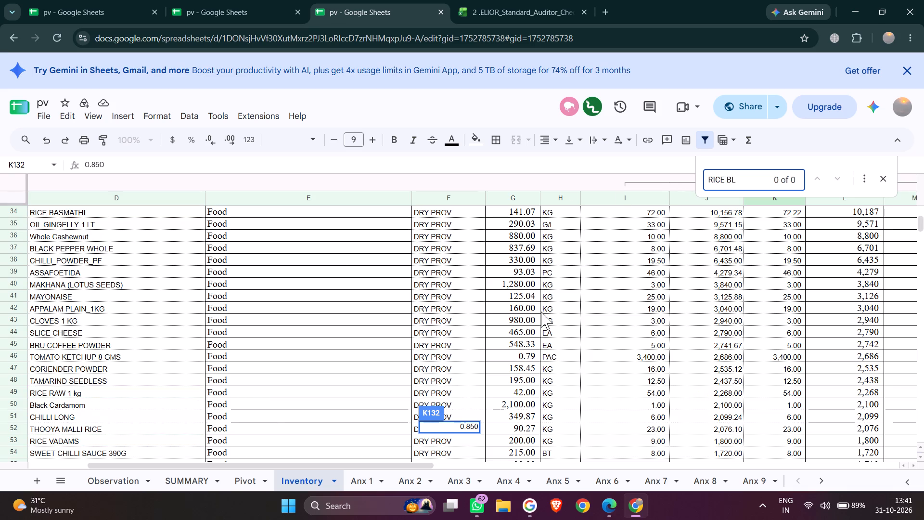
pyautogui.write('ACL')
pyautogui.press('BackSpace')
pyautogui.press('k')
# Shorten the search term to BLACK and set the Stock as per PV quantity of Rice UB Black 1x1000Gm to 0.
pyautogui.click(726, 181)
pyautogui.press('BackSpace')
pyautogui.press('BackSpace')
pyautogui.press('BackSpace')
pyautogui.press('BackSpace')
pyautogui.press('BackSpace')
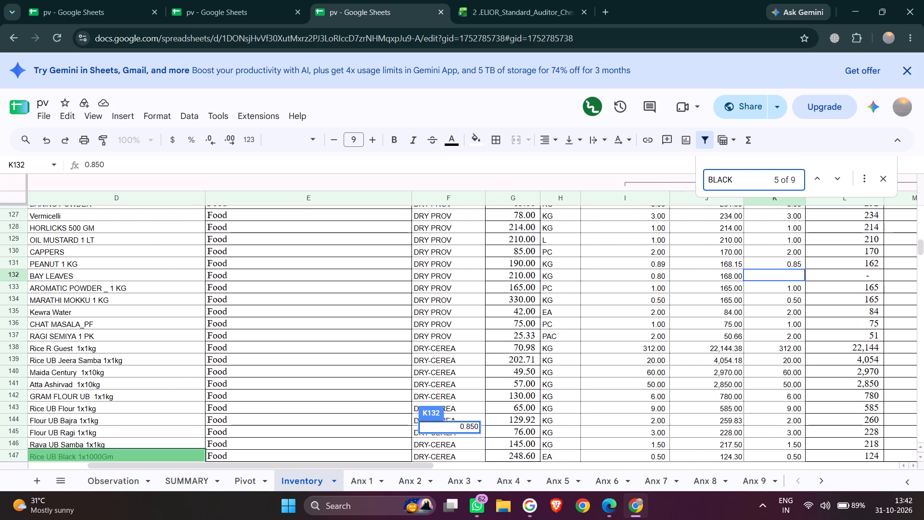
pyautogui.click(415, 469)
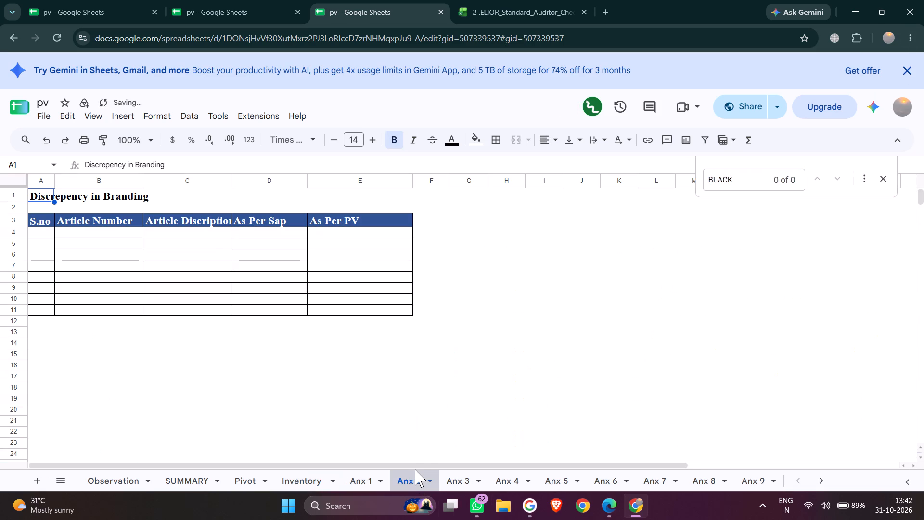
pyautogui.click(297, 472)
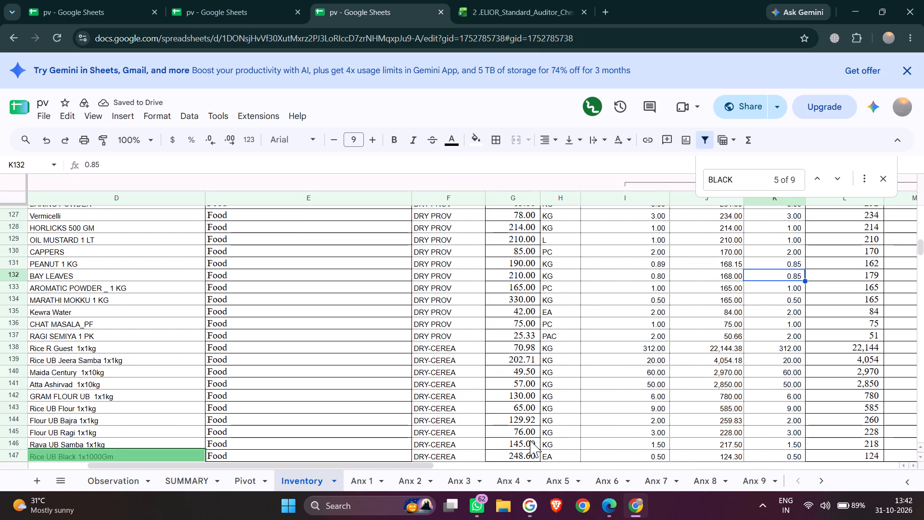
pyautogui.click(790, 459)
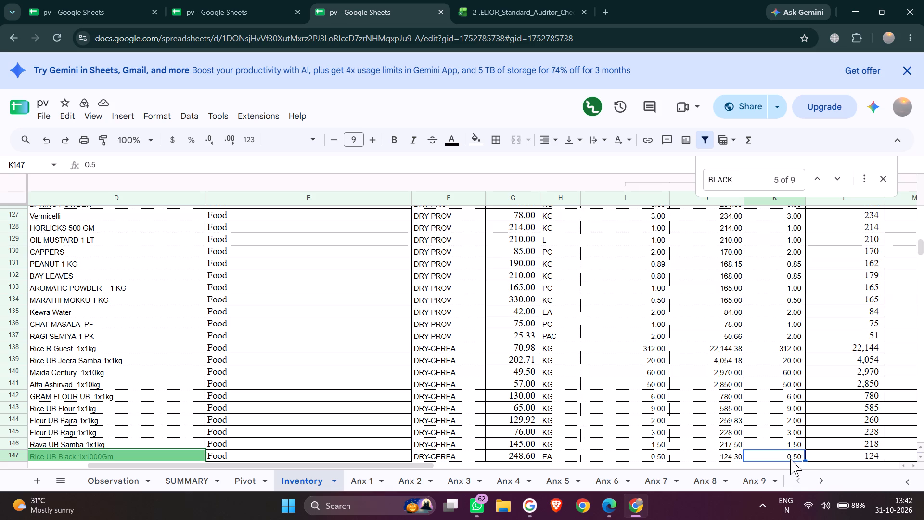
pyautogui.press('BackSpace')
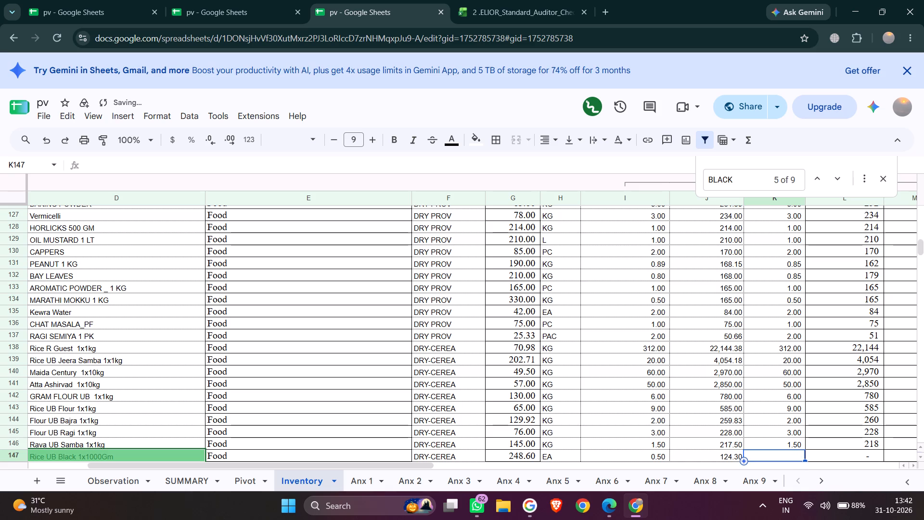
pyautogui.press('0')
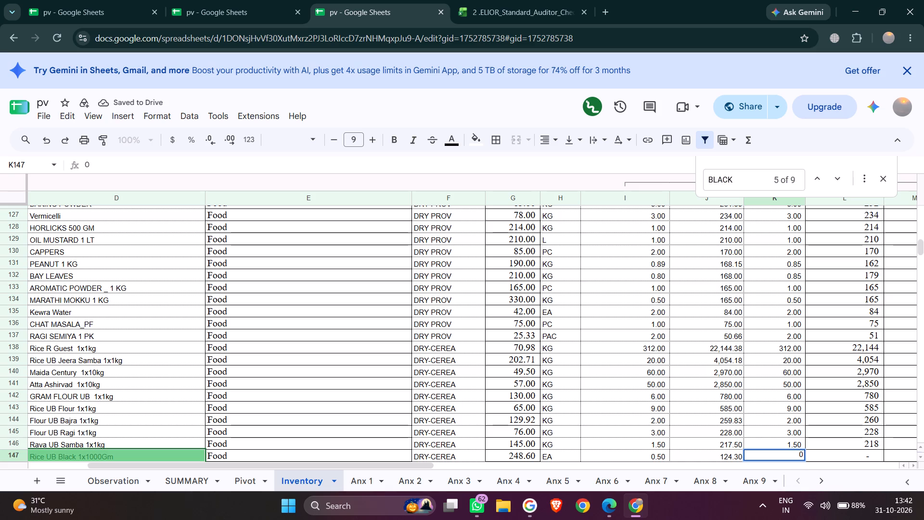
pyautogui.press('Return')
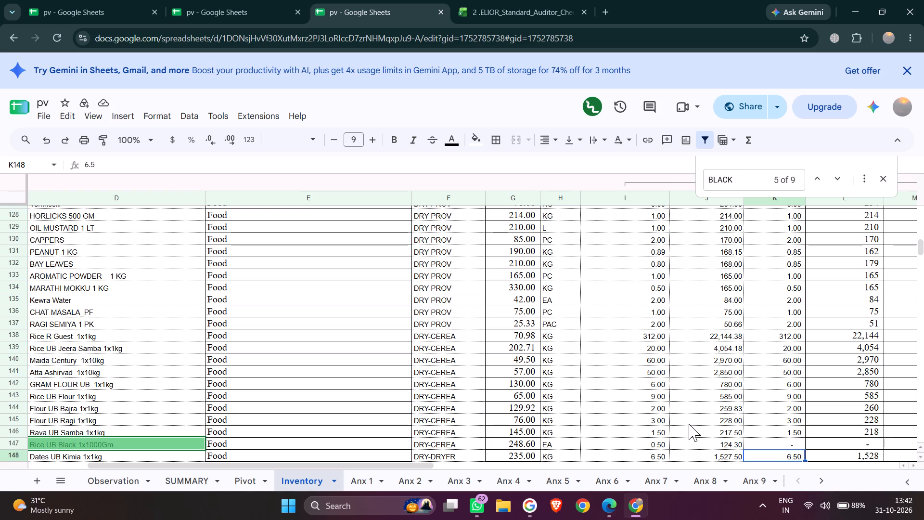
# Search the Inventory sheet for CAR.
pyautogui.click(763, 181)
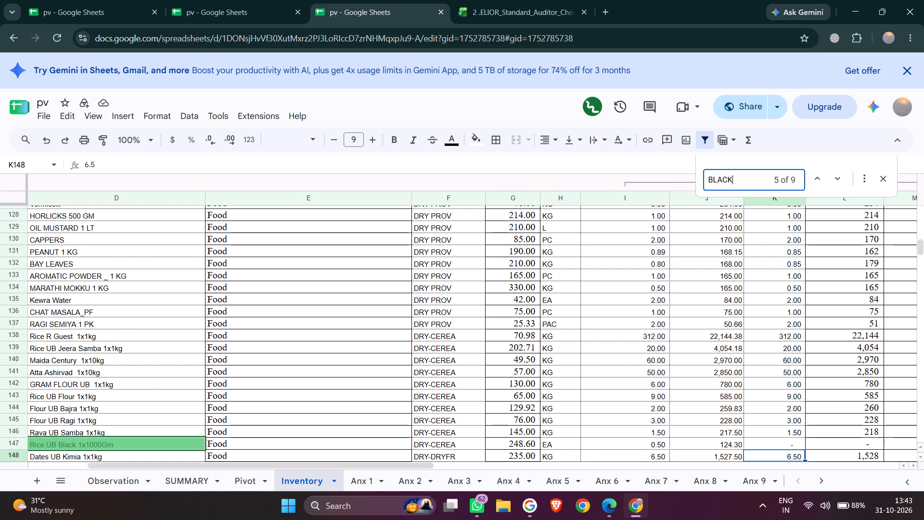
pyautogui.press('BackSpace')
pyautogui.press('BackSpace')
pyautogui.press('BackSpace')
pyautogui.press('BackSpace')
pyautogui.press('BackSpace')
pyautogui.press('BackSpace')
pyautogui.write('CAR')
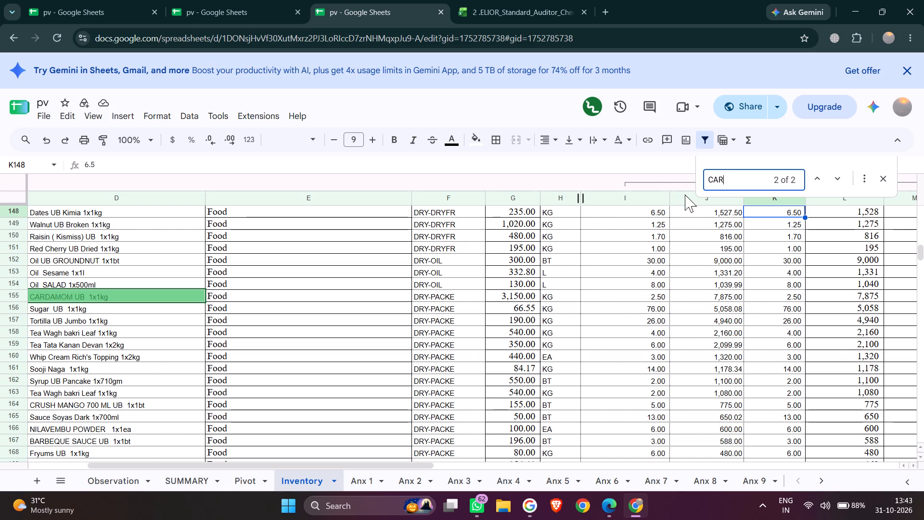
# Search the Inventory sheet for KAS.
pyautogui.click(736, 183)
pyautogui.press('BackSpace')
pyautogui.press('BackSpace')
pyautogui.press('BackSpace')
pyautogui.press('BackSpace')
pyautogui.write('KAS')
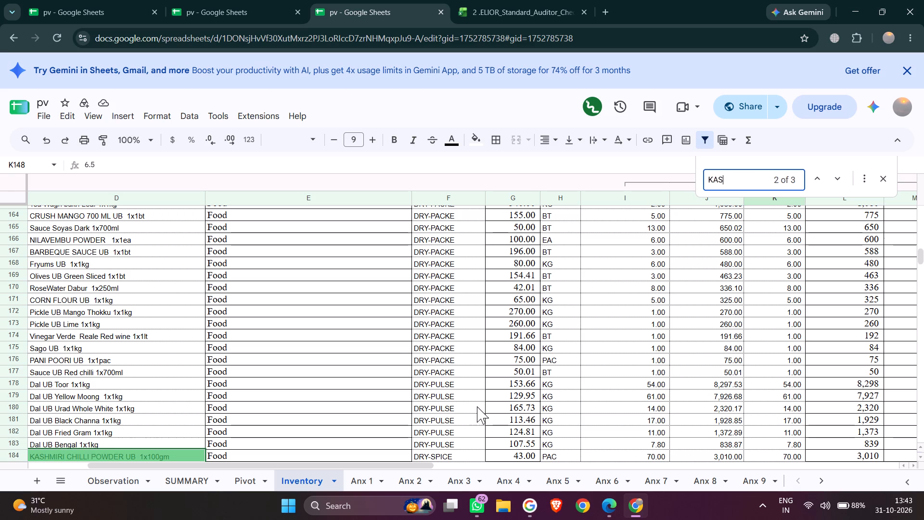
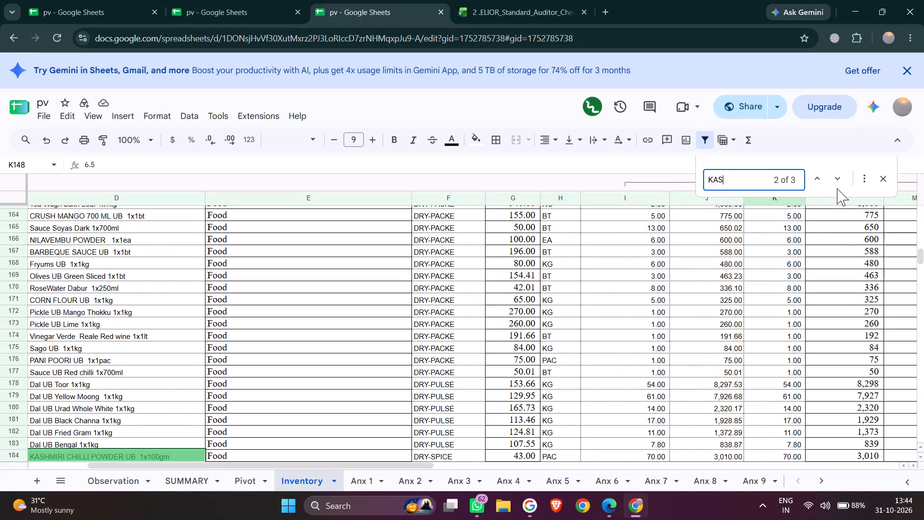
# Go to the next KAS match and enter 2.57 as the Stock as per PV quantity of KASHMIRI CHILLI WHOLE UB 1x1kg.
pyautogui.click(841, 169)
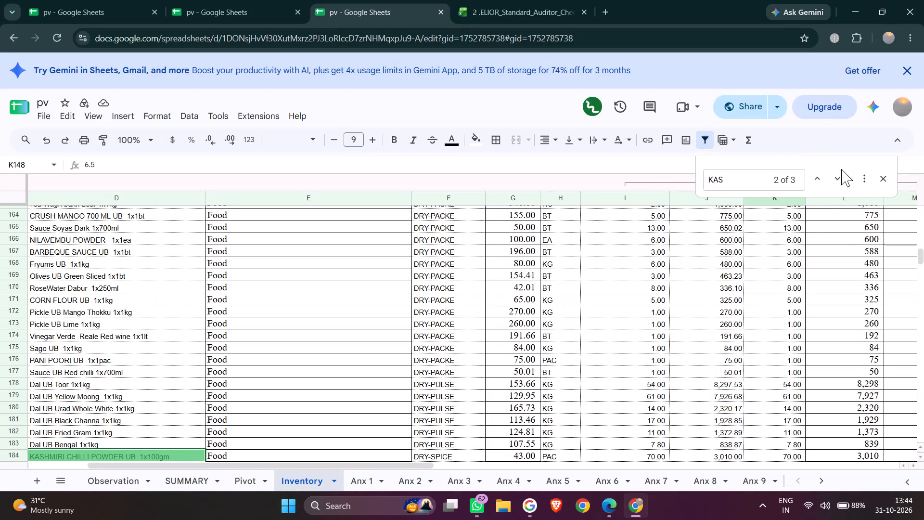
pyautogui.click(836, 182)
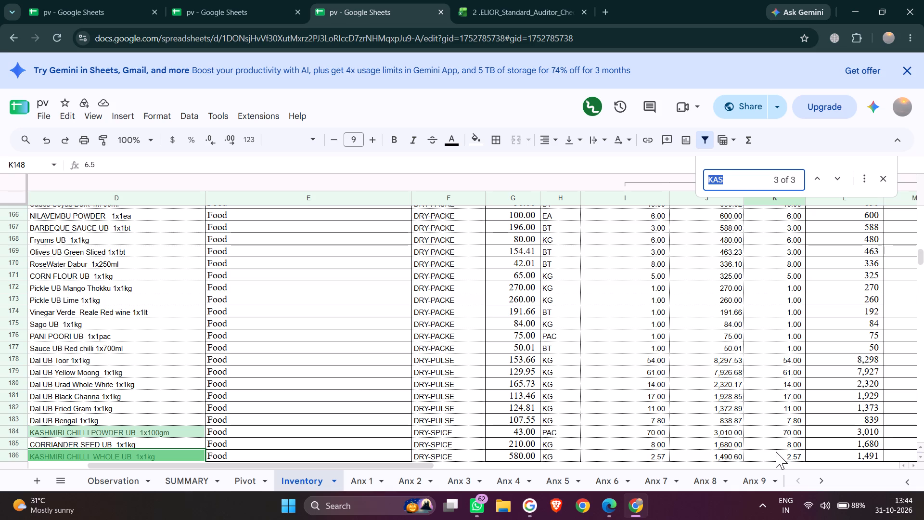
pyautogui.click(784, 457)
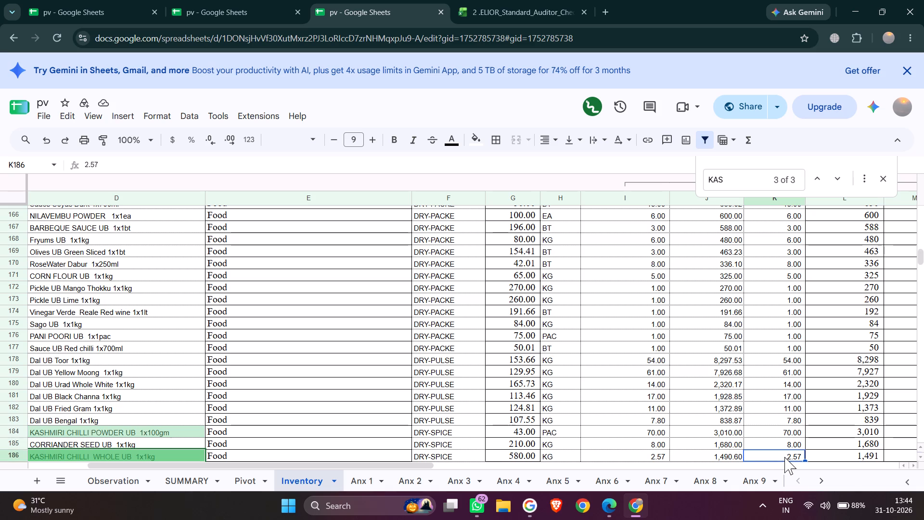
pyautogui.press('BackSpace')
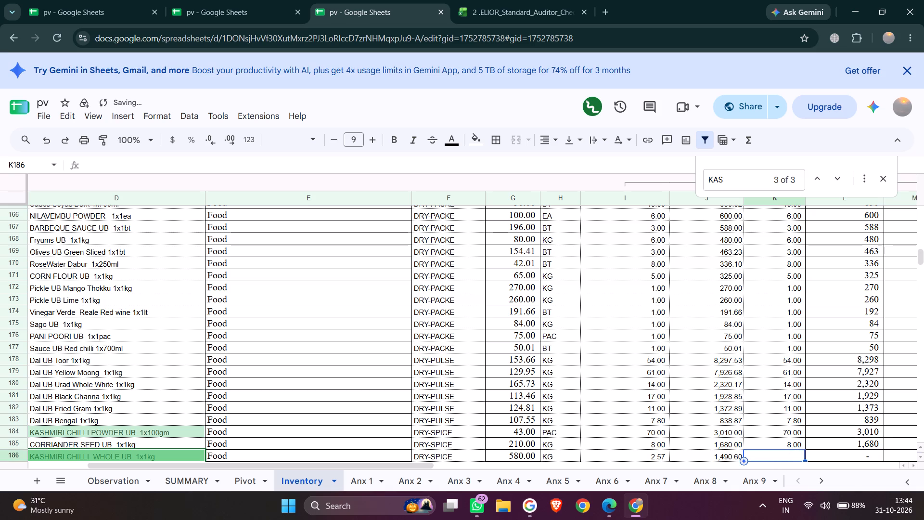
pyautogui.write('2.57')
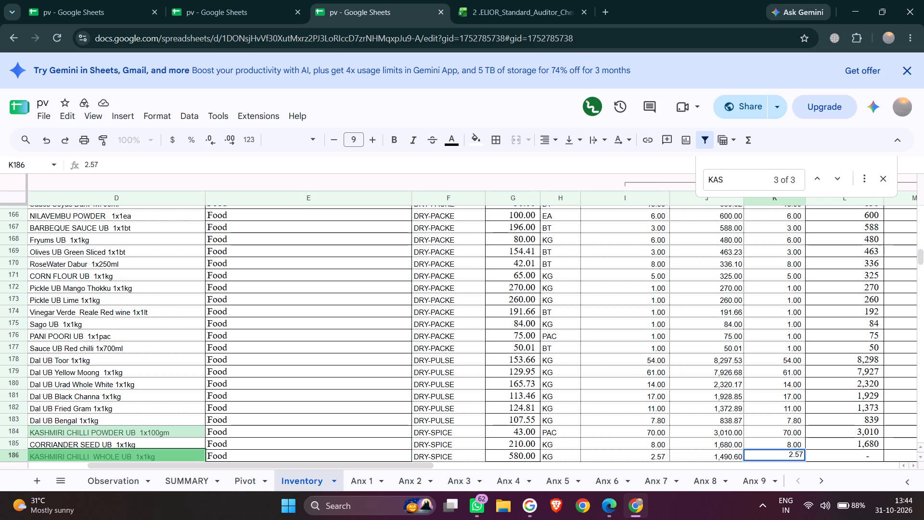
pyautogui.press('Return')
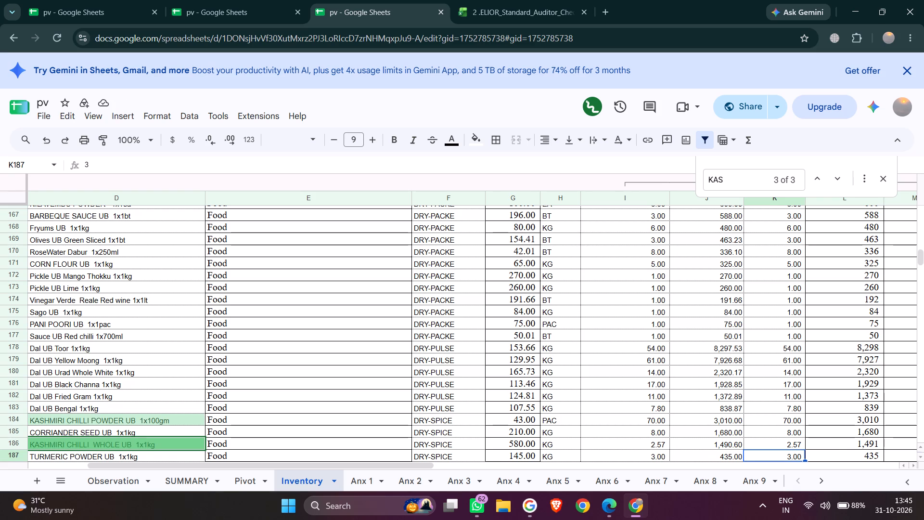
# Replace the search term and search the Inventory sheet for VEG FIN.
pyautogui.click(741, 183)
pyautogui.press('BackSpace')
pyautogui.press('BackSpace')
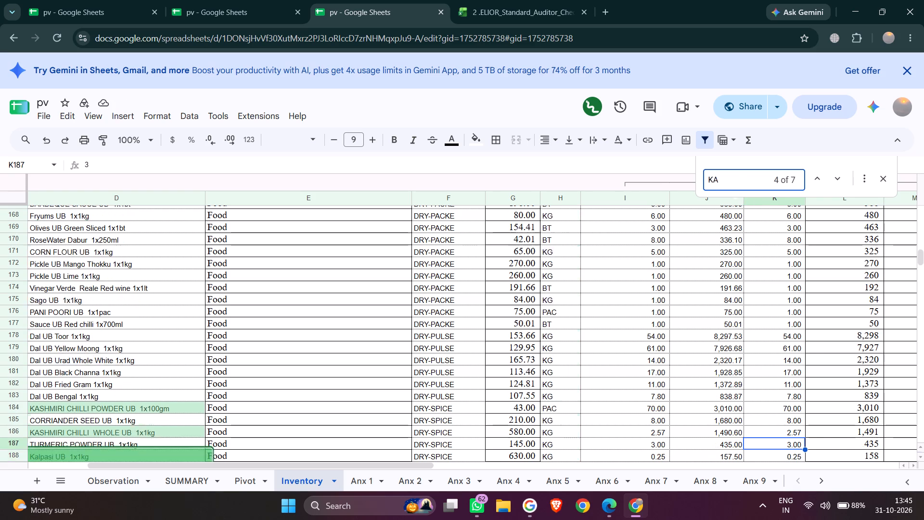
pyautogui.press('BackSpace')
pyautogui.press('BackSpace')
pyautogui.press('BackSpace')
pyautogui.write('VEG')
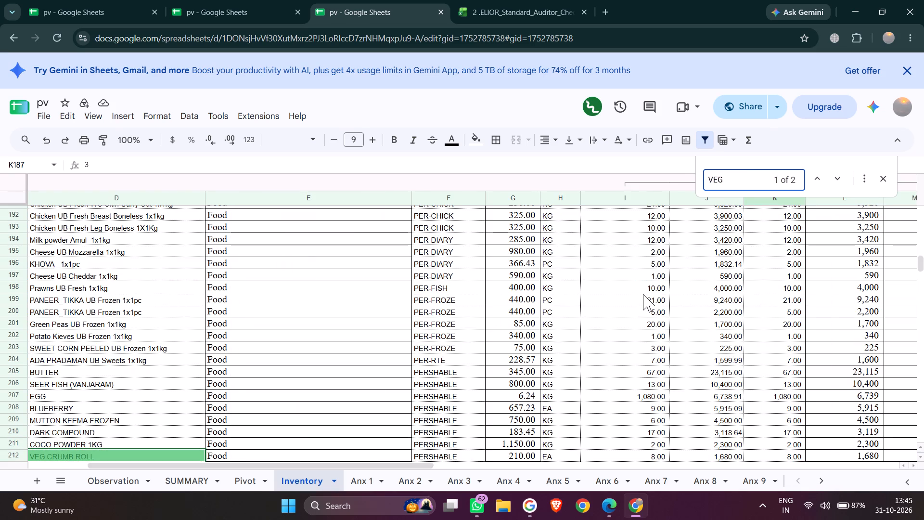
pyautogui.press('space')
pyautogui.write('FIN')
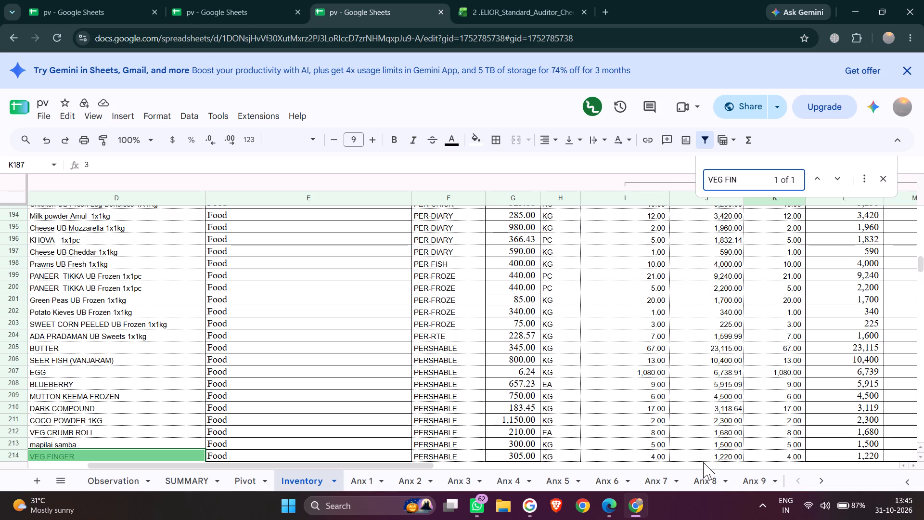
# Look through the perishable items and ice creams in the last rows of the Inventory list.
pyautogui.moveTo(921, 263); pyautogui.dragTo(923, 275)
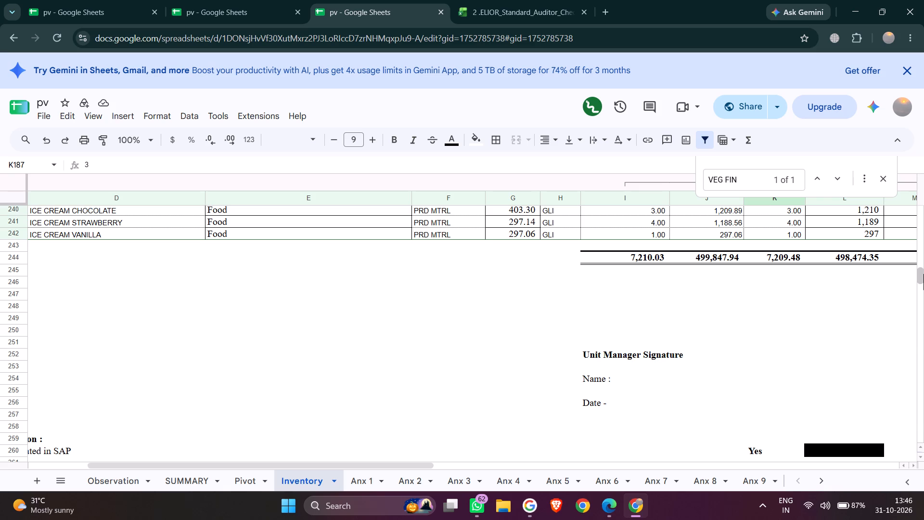
pyautogui.moveTo(923, 273); pyautogui.dragTo(923, 270)
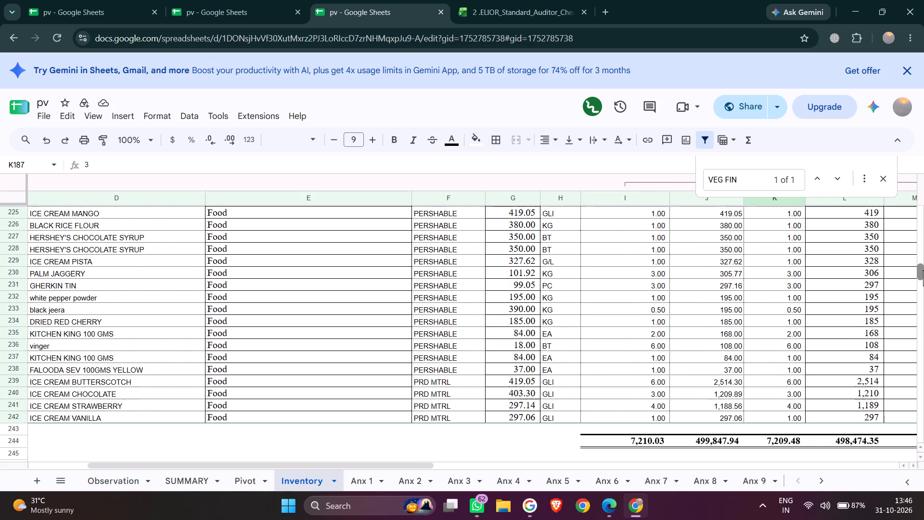
pyautogui.moveTo(923, 270); pyautogui.dragTo(923, 266)
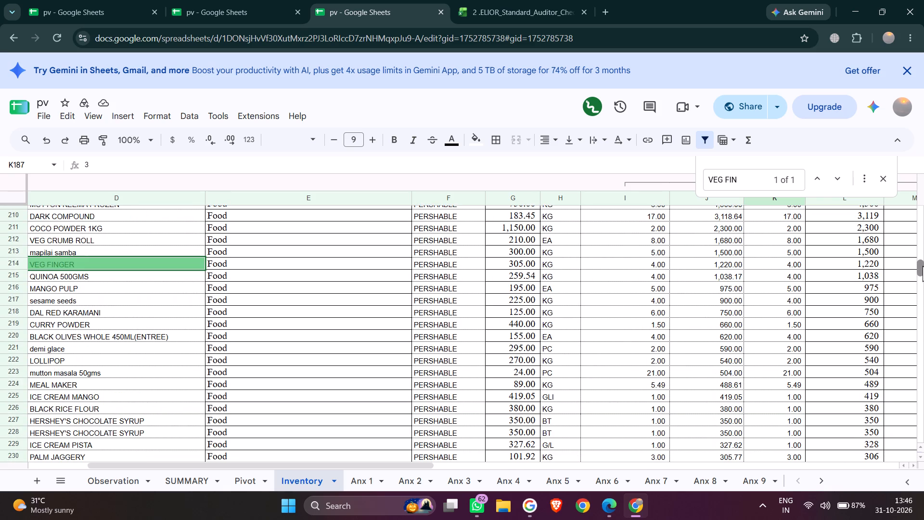
pyautogui.moveTo(923, 266); pyautogui.dragTo(923, 267)
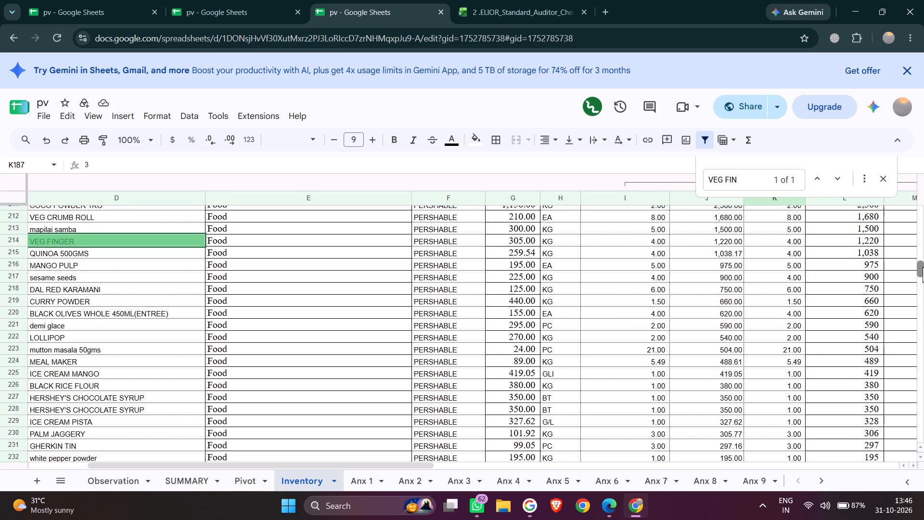
pyautogui.moveTo(923, 267); pyautogui.dragTo(923, 268)
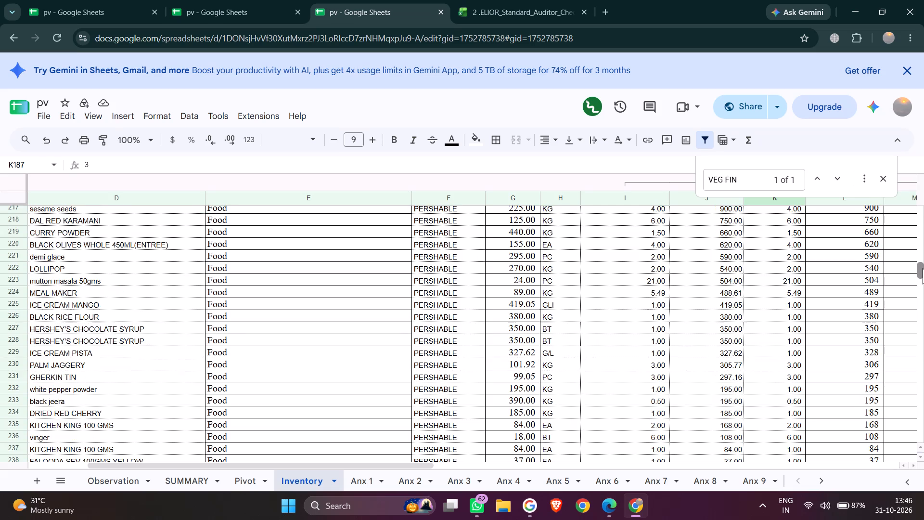
pyautogui.moveTo(923, 268); pyautogui.dragTo(923, 269)
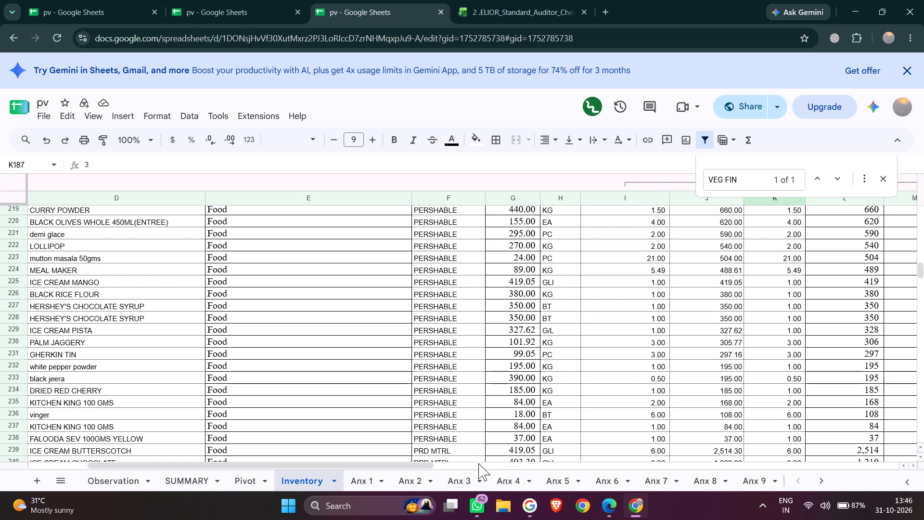